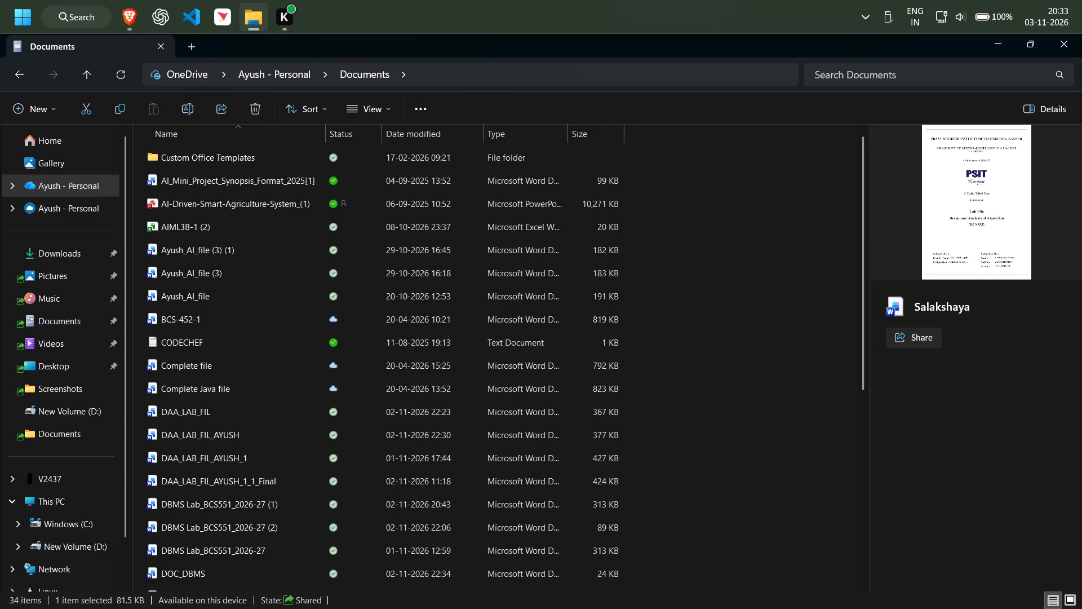
Open the document "DBMS Lab_BCS551_2026-27 (1)" from the Documents folder in Word and maximize its window.
double_click(201, 507)
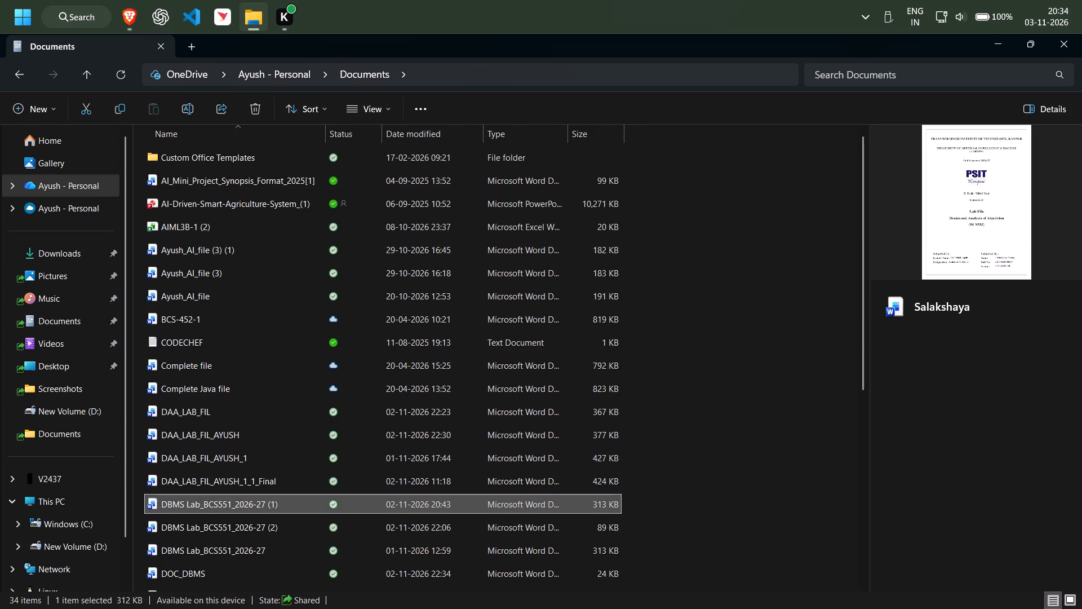
double_click(223, 498)
key(Return)
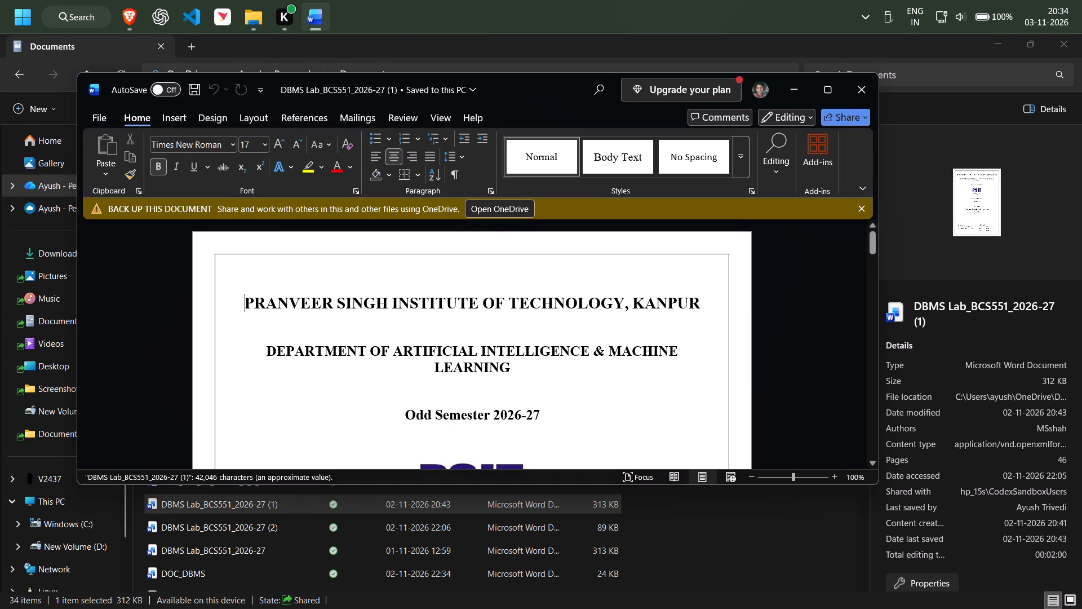
click(822, 90)
Look through the opening pages of the lab file and dismiss the backup notice.
scroll(752, 355, down, 1)
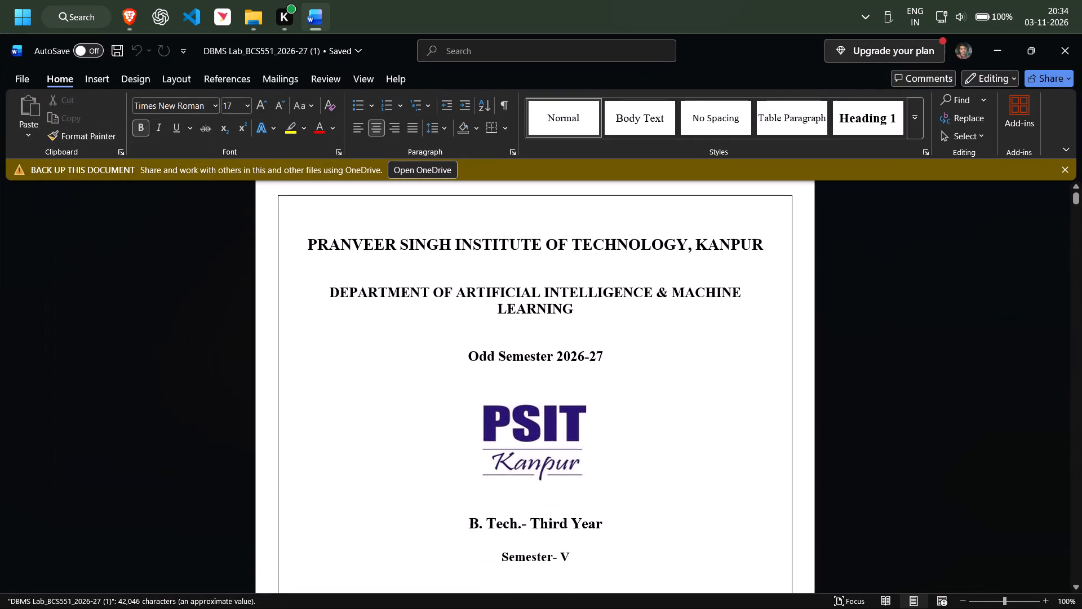
scroll(752, 355, down, 13)
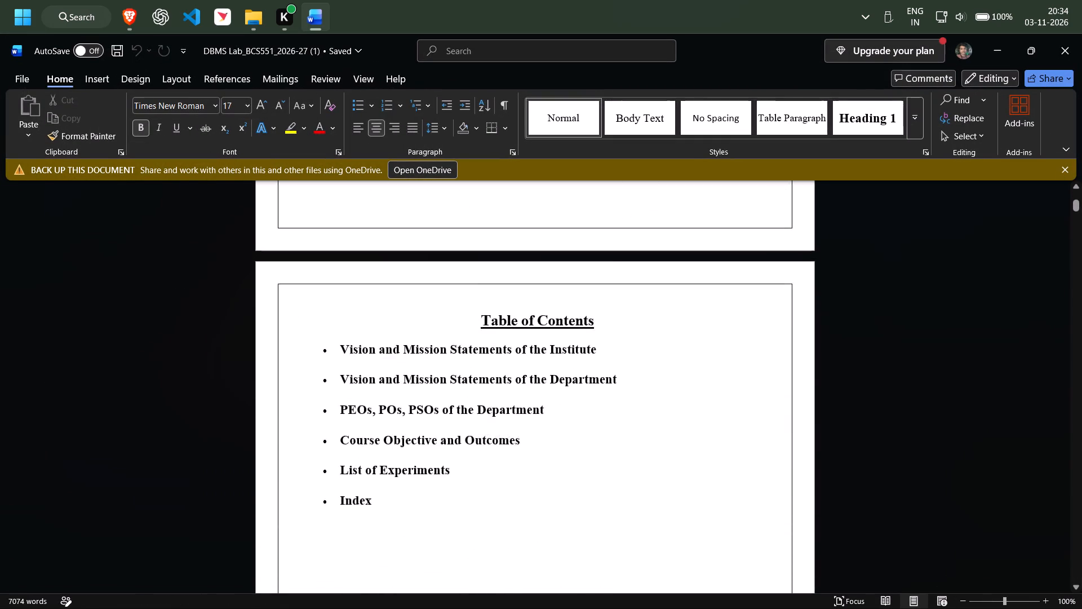
scroll(752, 355, down, 2)
scroll(752, 355, up, 12)
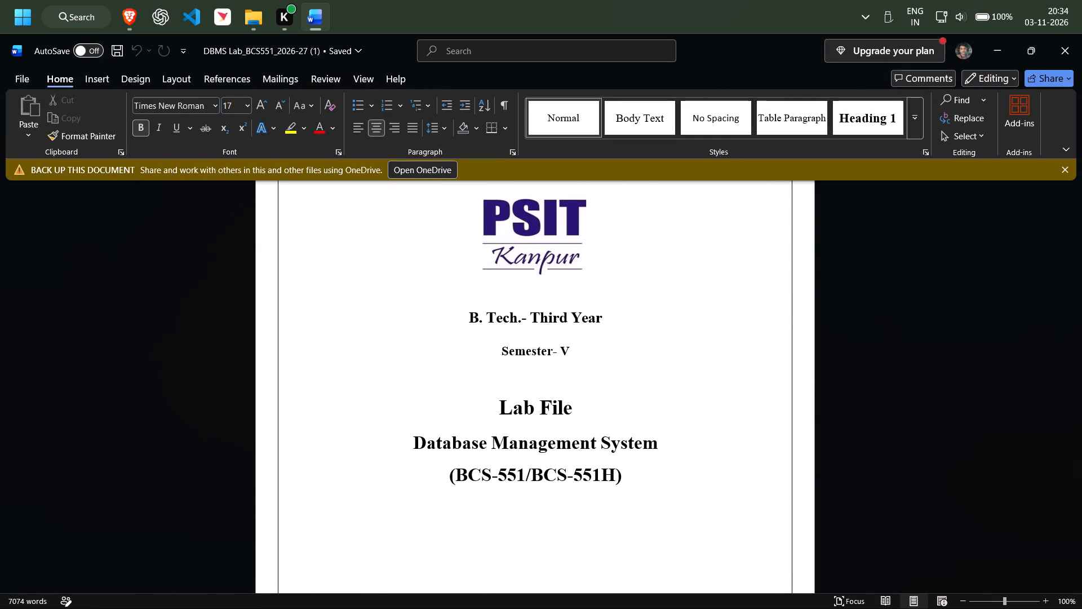
click(1063, 163)
click(1066, 169)
Copy the whole cover page, from the institute name through the "Submitted To" and "Submitted By" details.
scroll(769, 338, up, 4)
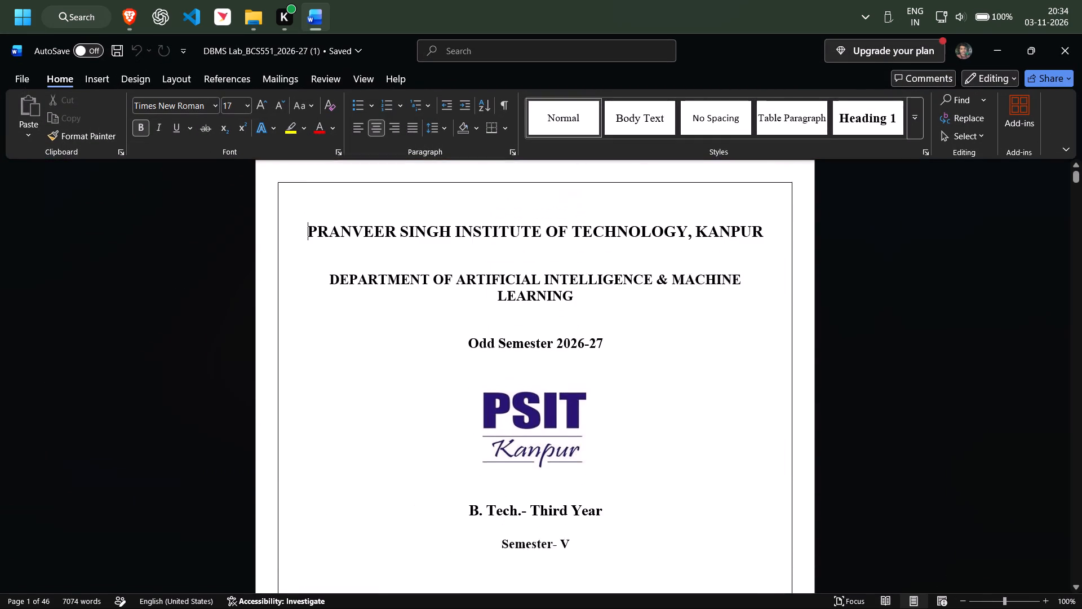
scroll(766, 338, up, 3)
drag(272, 186, 563, 571)
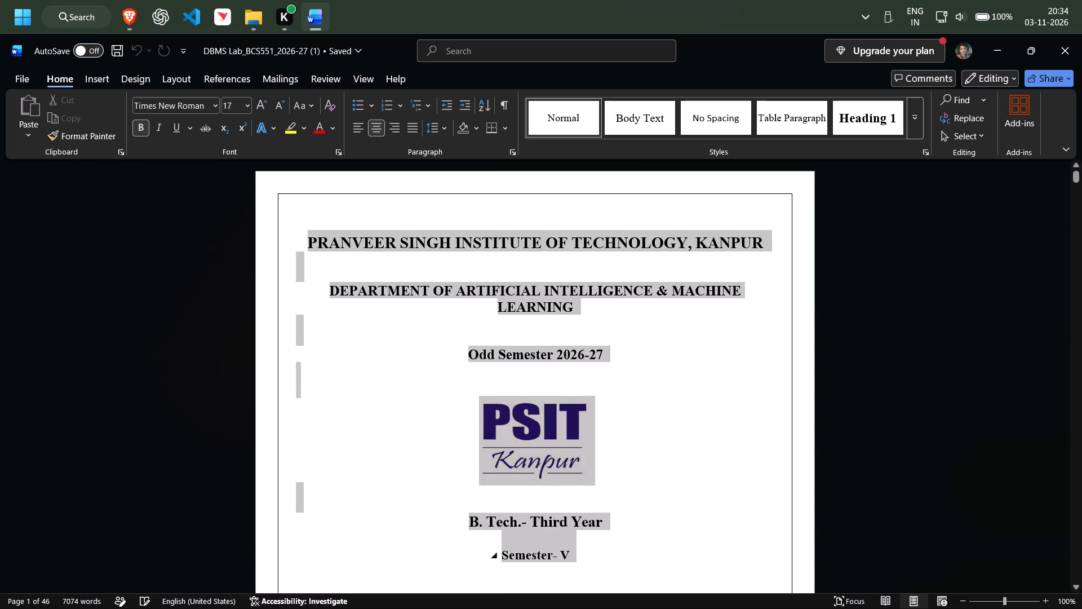
drag(563, 571, 577, 600)
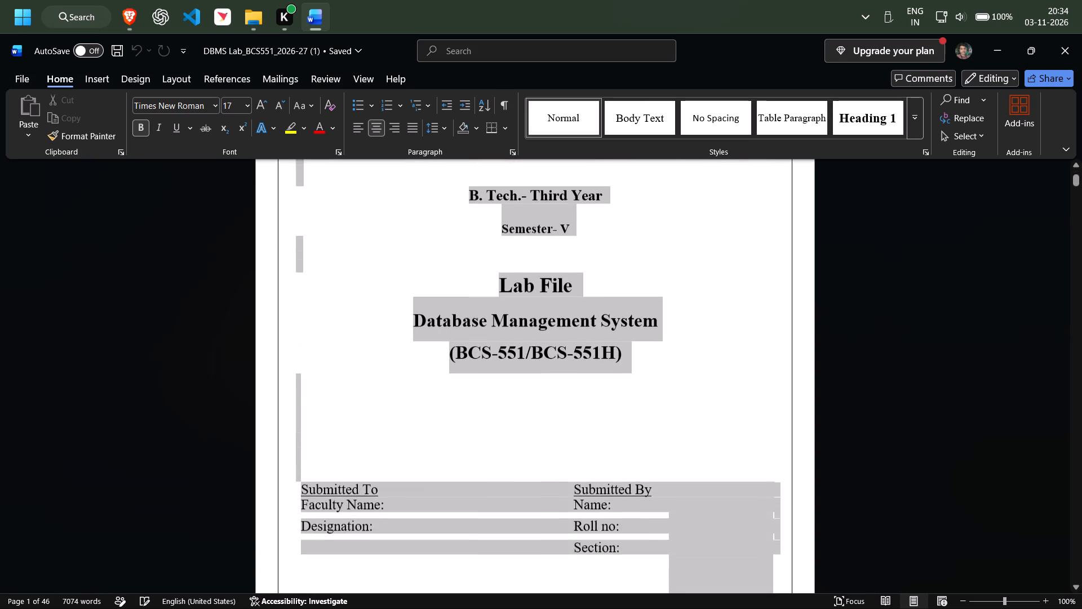
drag(577, 600, 804, 444)
key(ctrl+c)
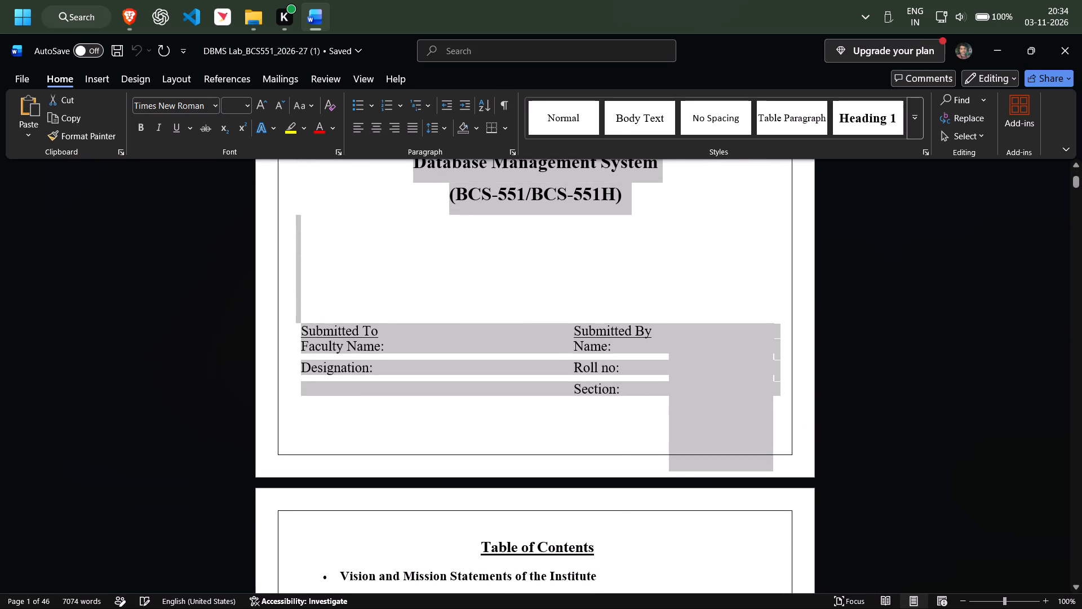
Create a new blank Word document and paste the copied cover page into it.
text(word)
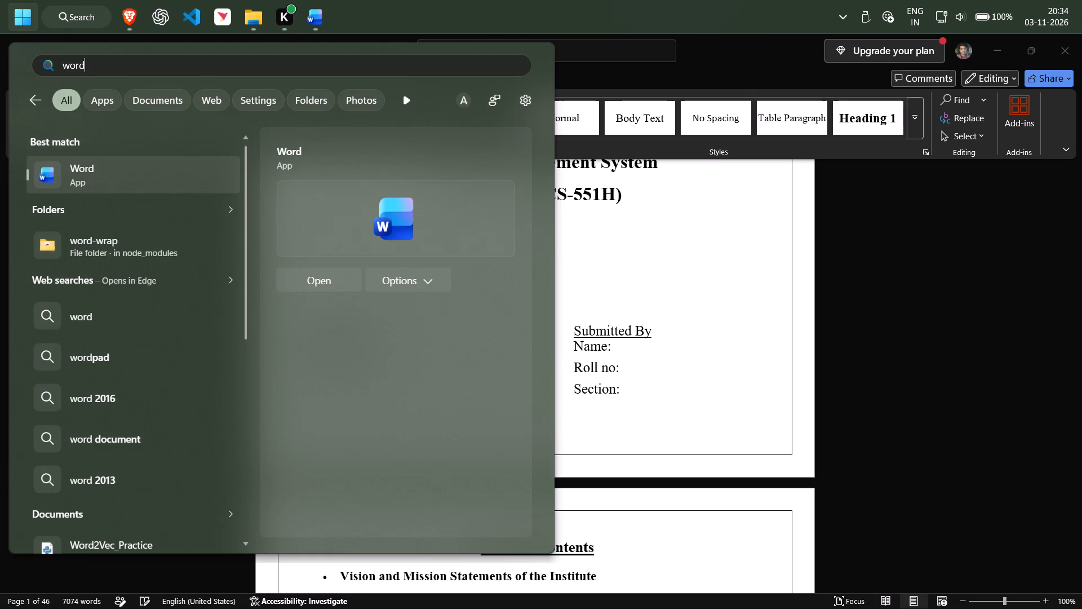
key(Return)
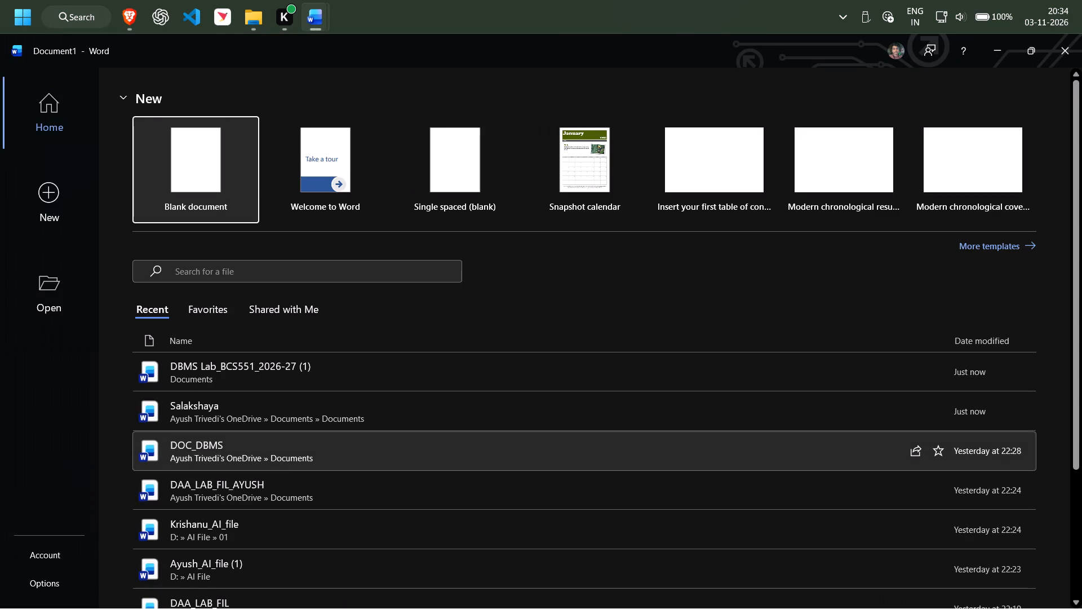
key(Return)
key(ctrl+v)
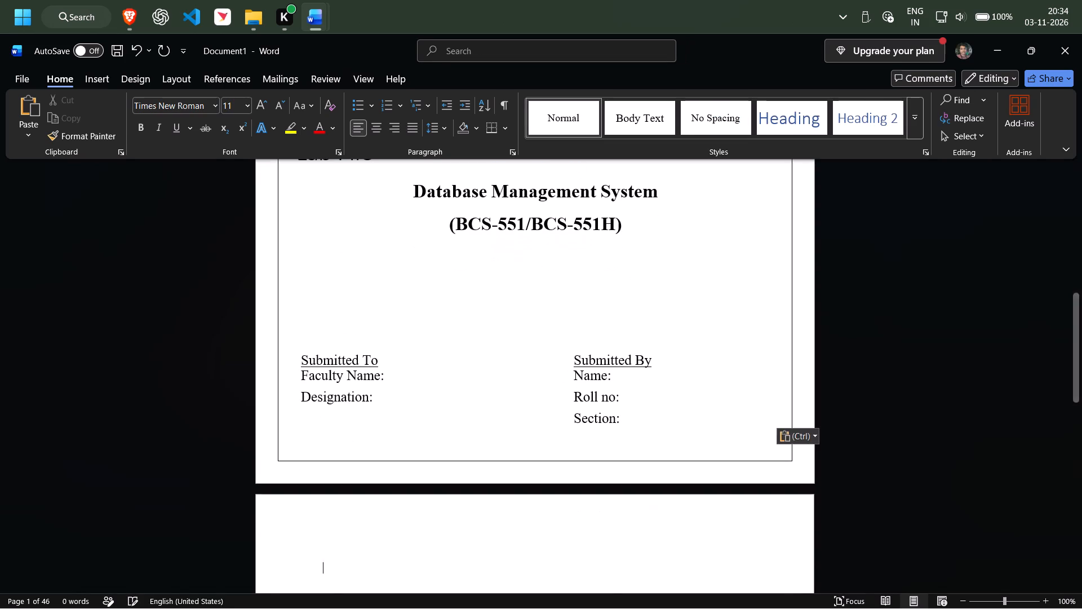
Review the pasted cover page and arrange the original and new documents side by side, with the original on the left half.
scroll(527, 359, up, 2)
scroll(494, 395, up, 6)
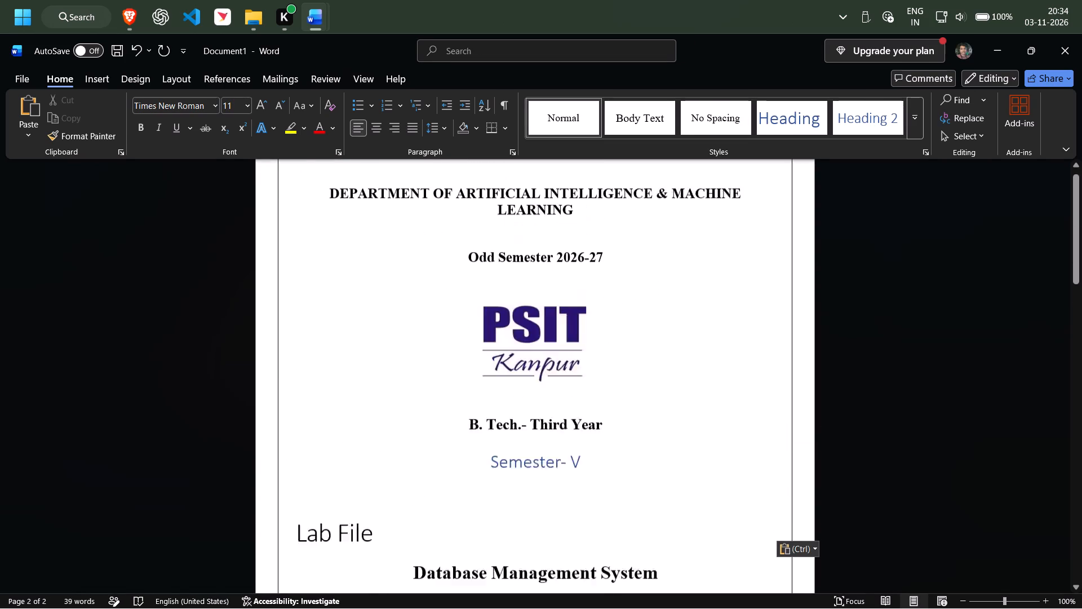
scroll(494, 389, up, 7)
scroll(500, 369, down, 6)
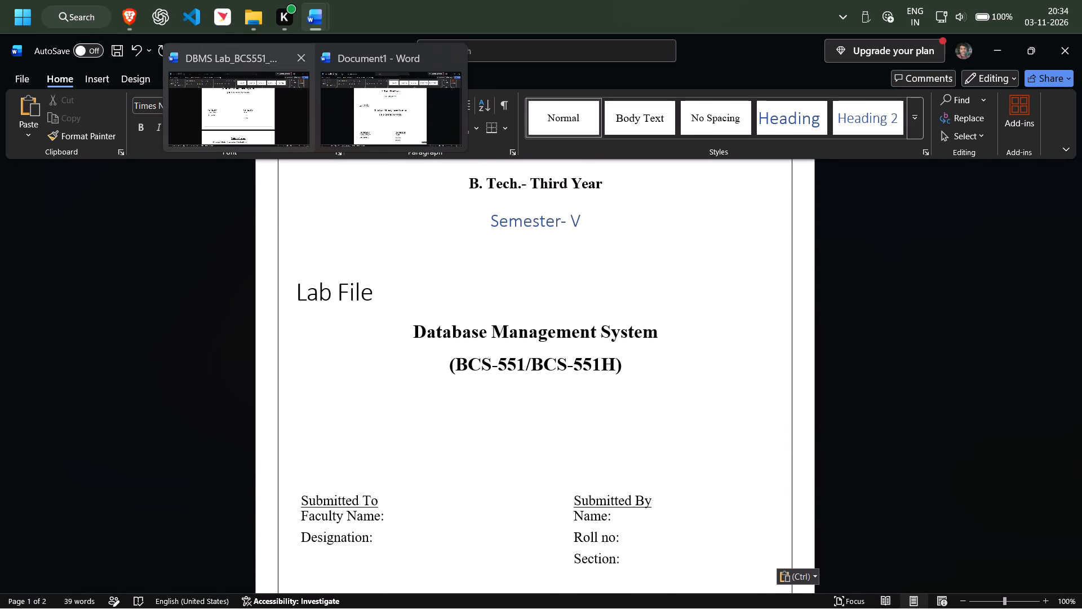
click(236, 96)
click(658, 328)
scroll(658, 328, up, 5)
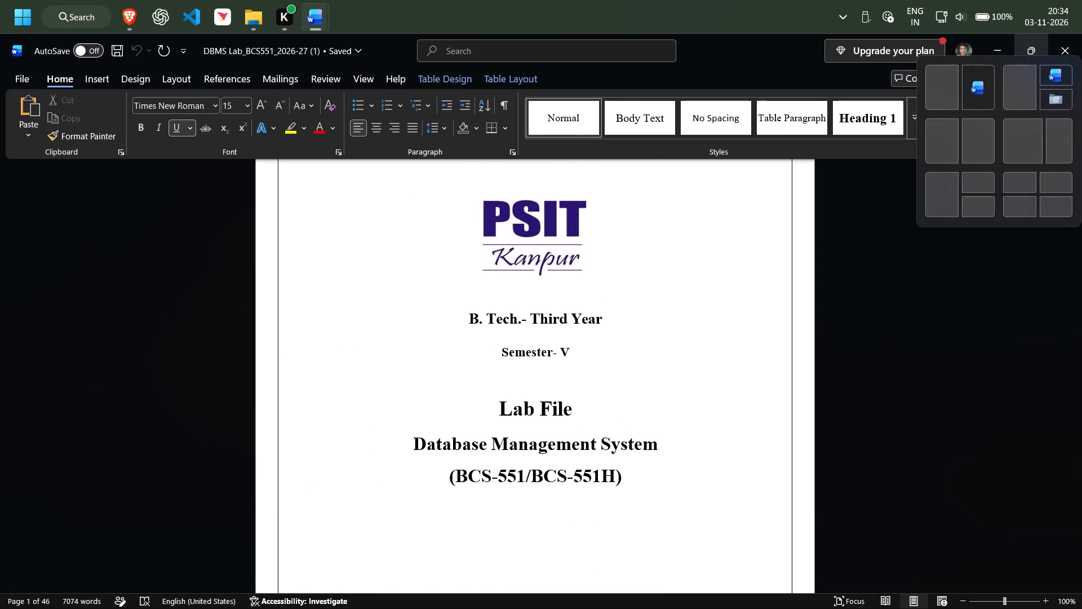
click(917, 98)
click(930, 91)
Delete the wrongly formatted "Semester- V" line from the new document's cover page.
scroll(739, 343, up, 1)
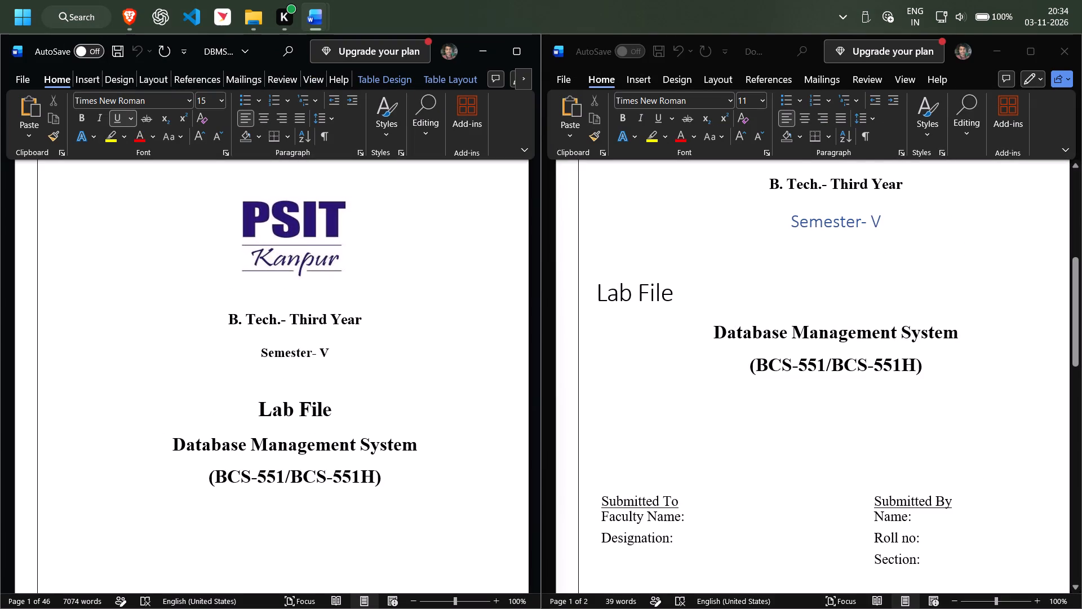
scroll(739, 343, up, 2)
scroll(155, 365, up, 10)
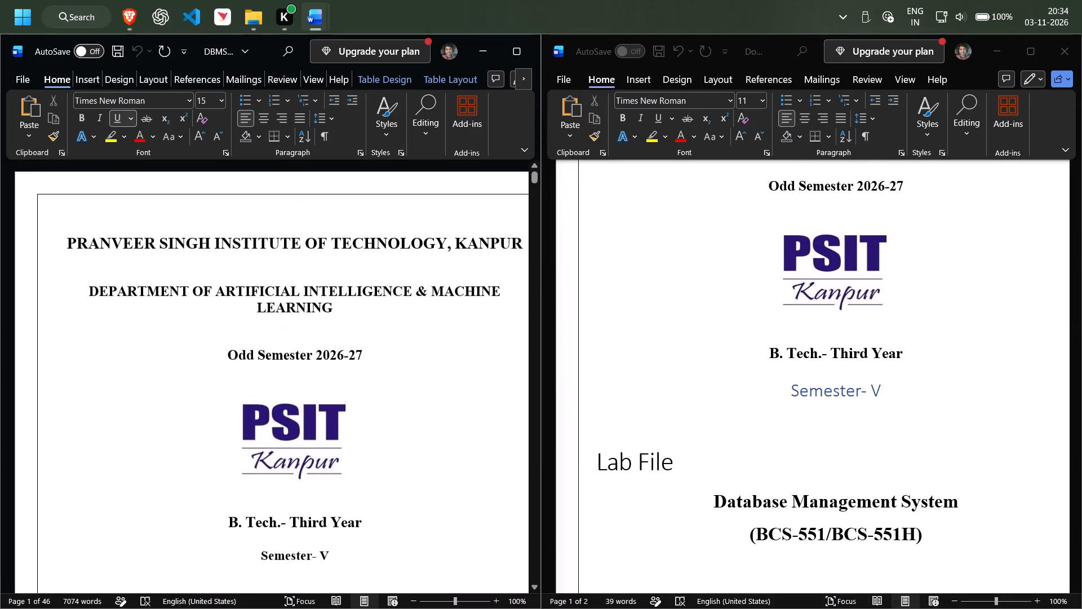
scroll(309, 329, down, 1)
scroll(776, 361, up, 9)
scroll(798, 359, down, 3)
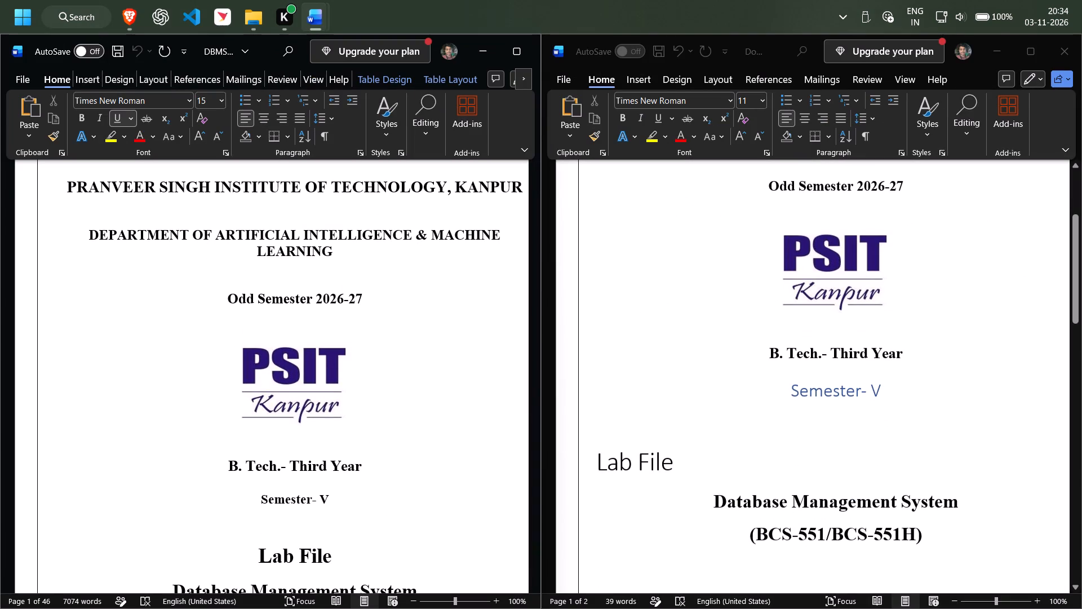
click(802, 391)
drag(793, 391, 924, 390)
key(BackSpace)
key(BackSpace)
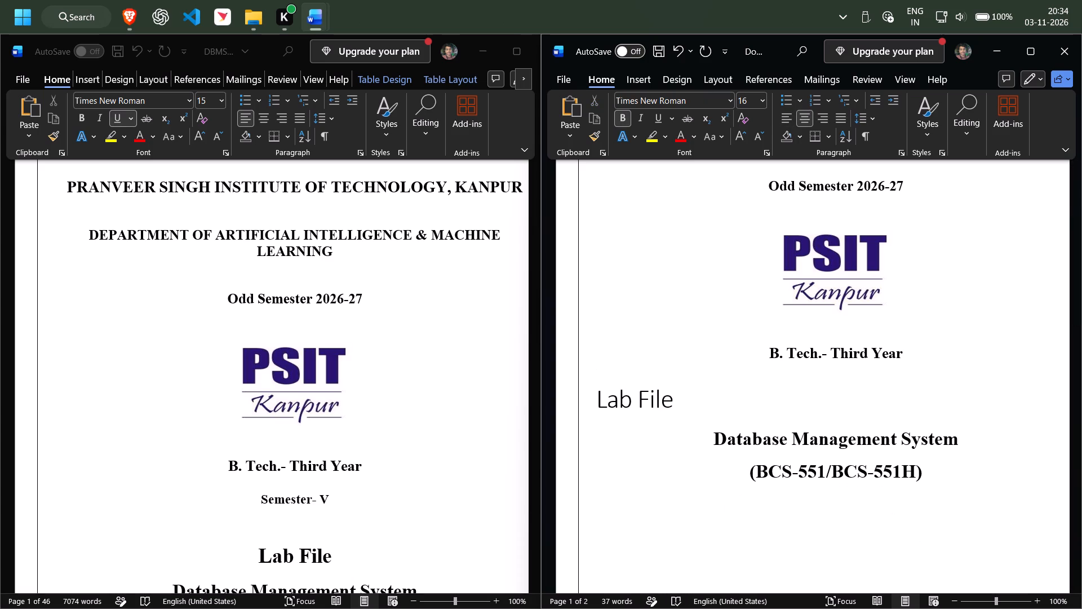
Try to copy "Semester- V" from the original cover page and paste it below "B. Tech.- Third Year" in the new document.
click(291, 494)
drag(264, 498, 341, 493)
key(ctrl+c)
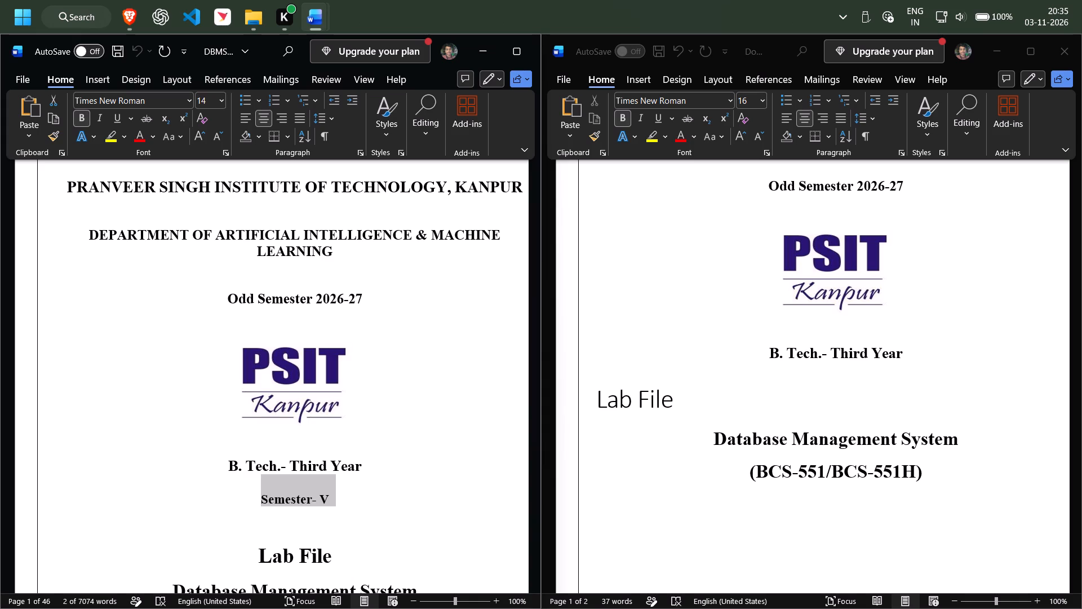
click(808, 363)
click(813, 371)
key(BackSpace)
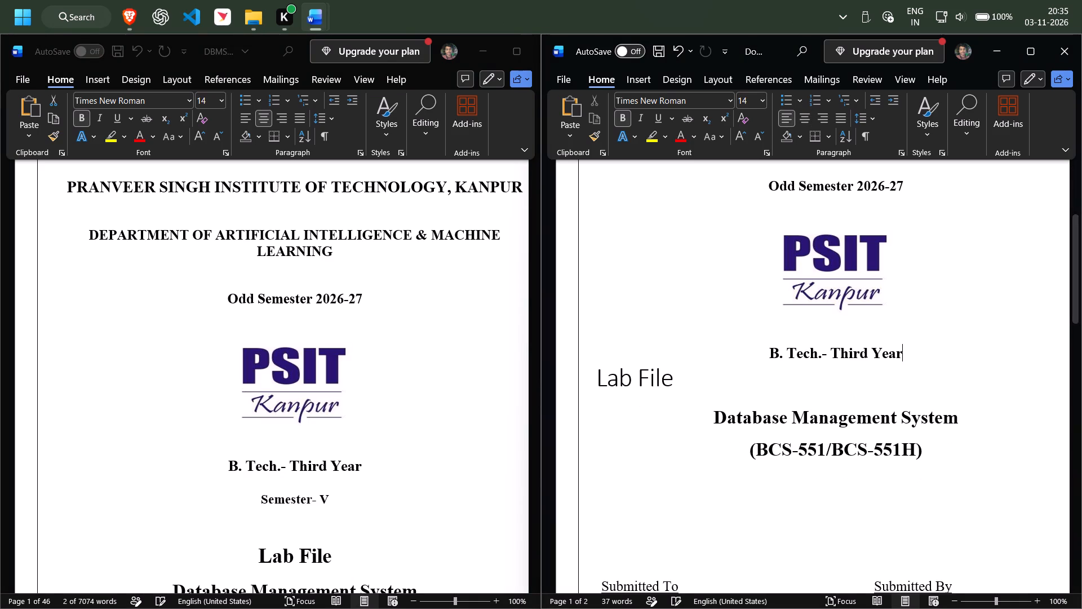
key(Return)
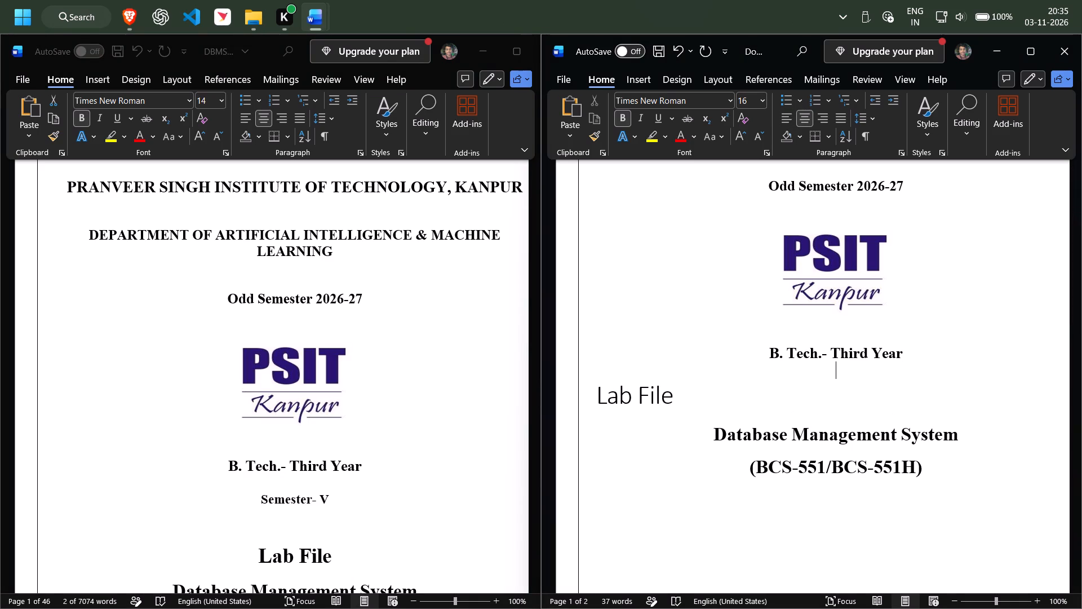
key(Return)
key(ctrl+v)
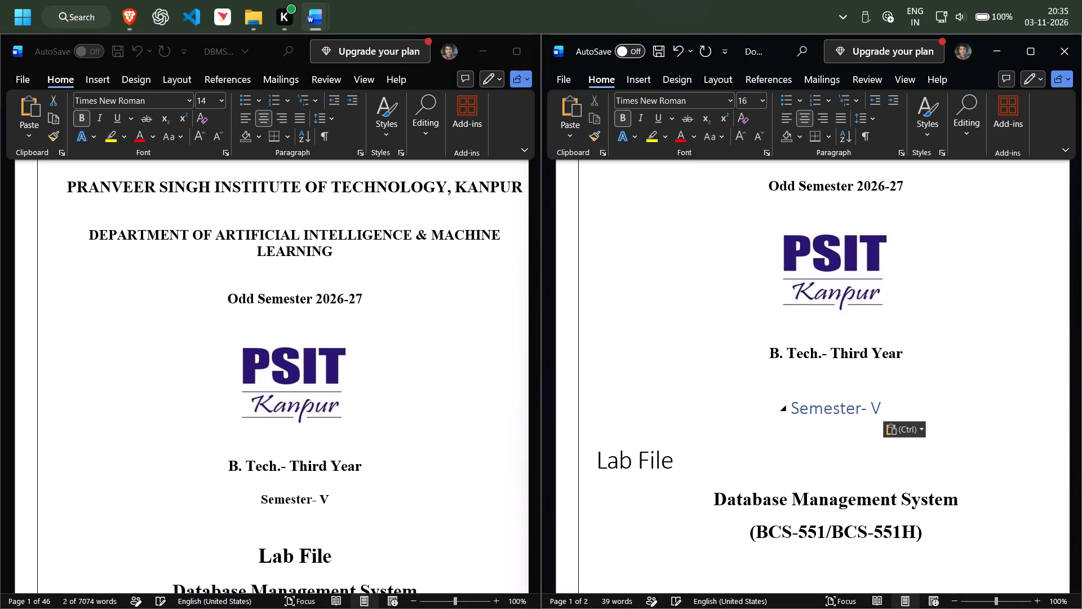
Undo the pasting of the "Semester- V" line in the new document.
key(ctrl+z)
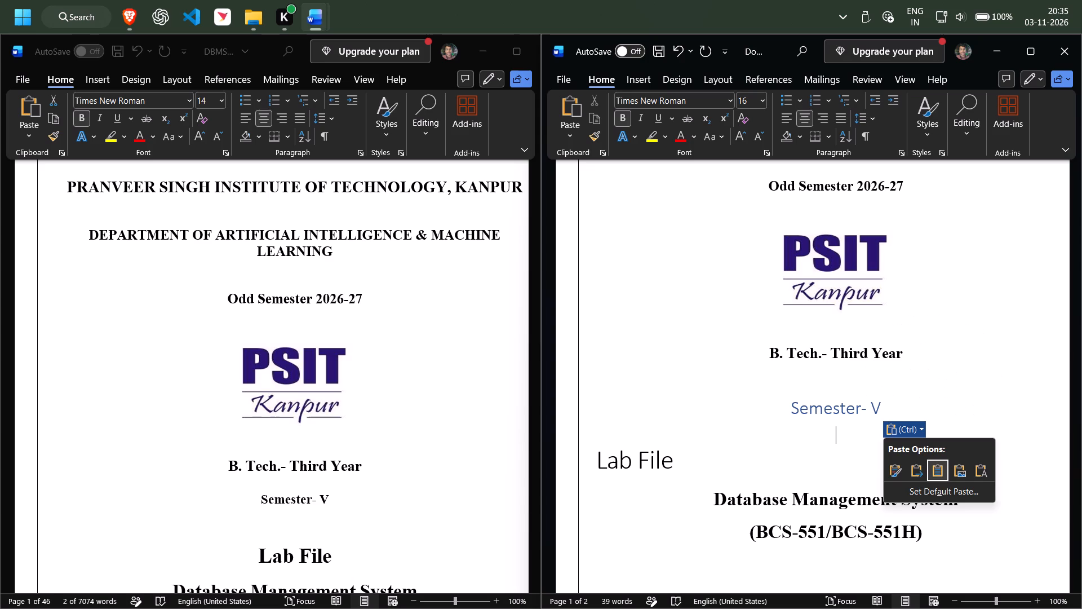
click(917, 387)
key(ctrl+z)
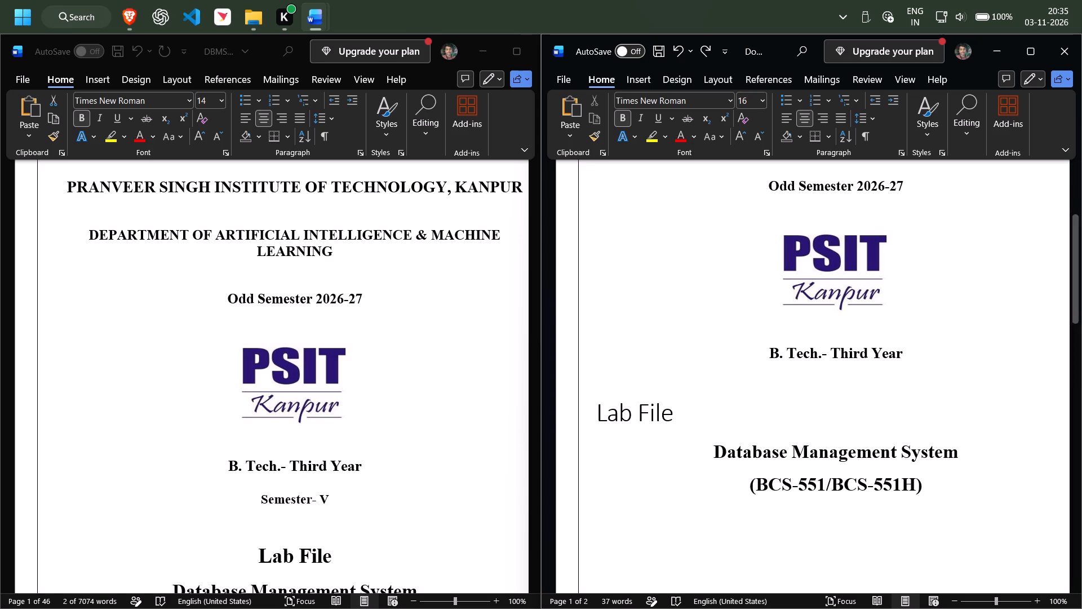
Check the original "Lab File" heading's formatting, and set the new document's "Lab File" heading to size 22 and bold.
click(316, 553)
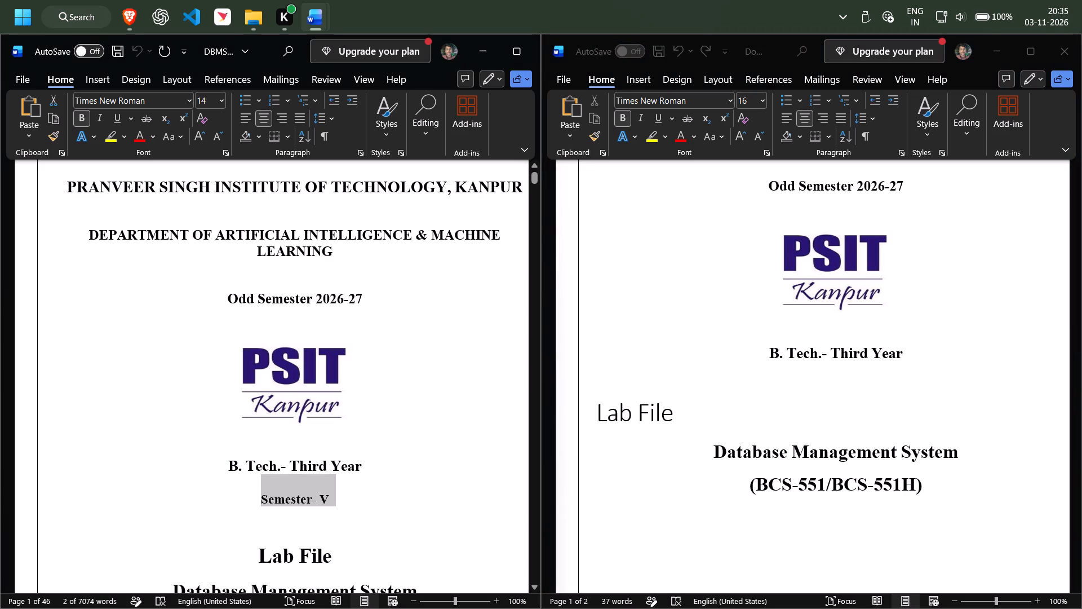
click(315, 553)
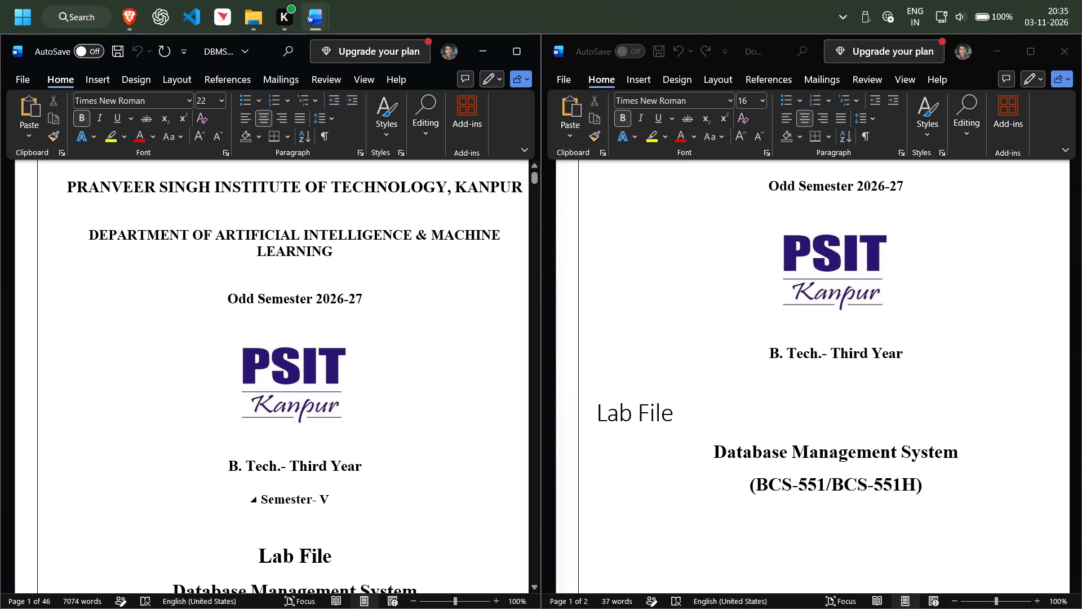
click(608, 404)
click(596, 409)
drag(596, 409, 667, 401)
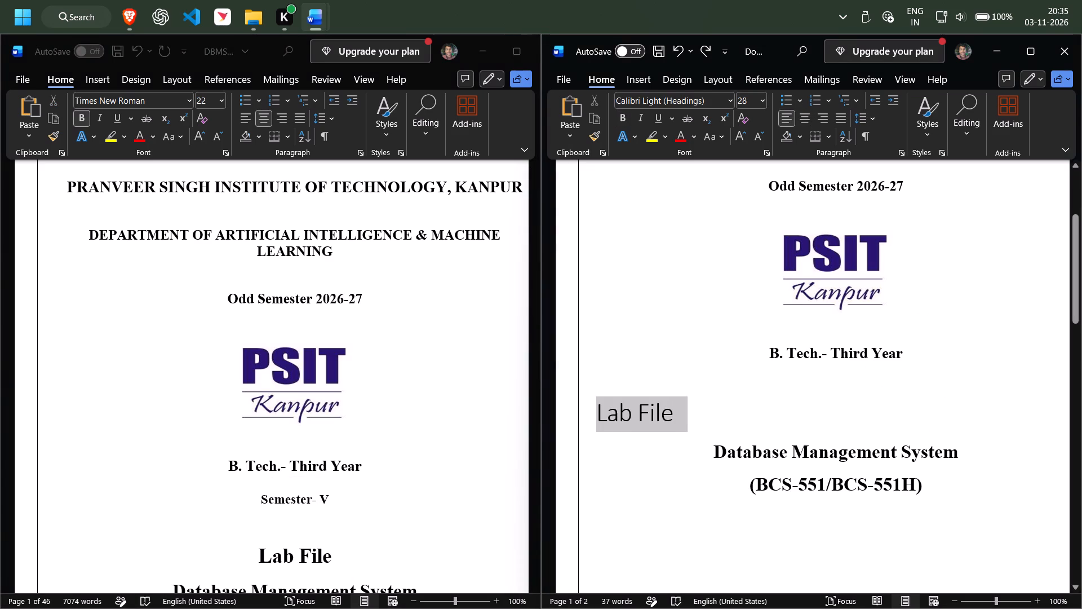
drag(667, 401, 674, 401)
click(778, 358)
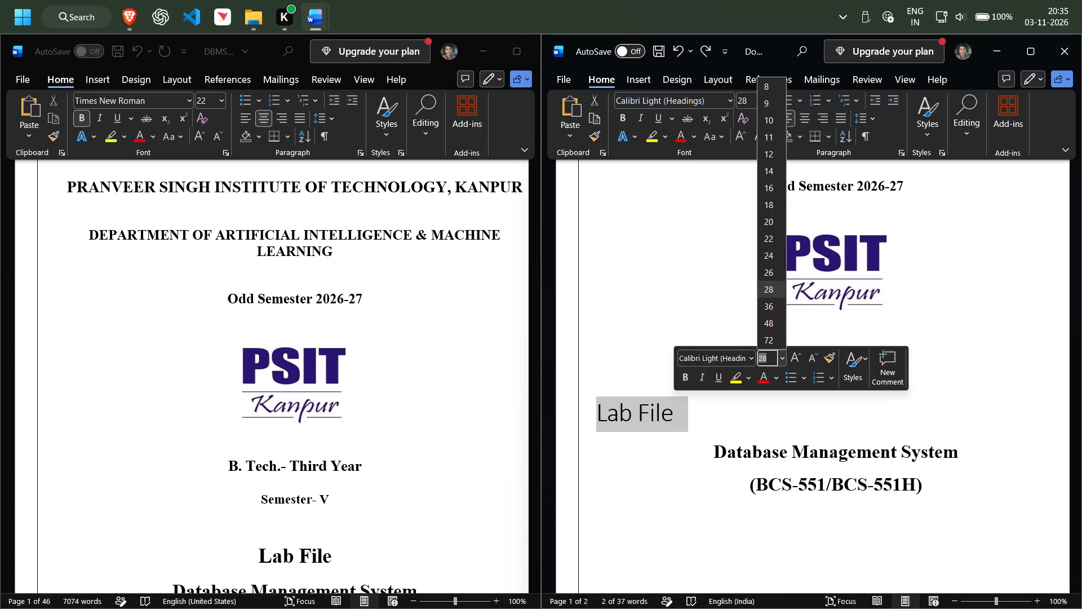
click(762, 244)
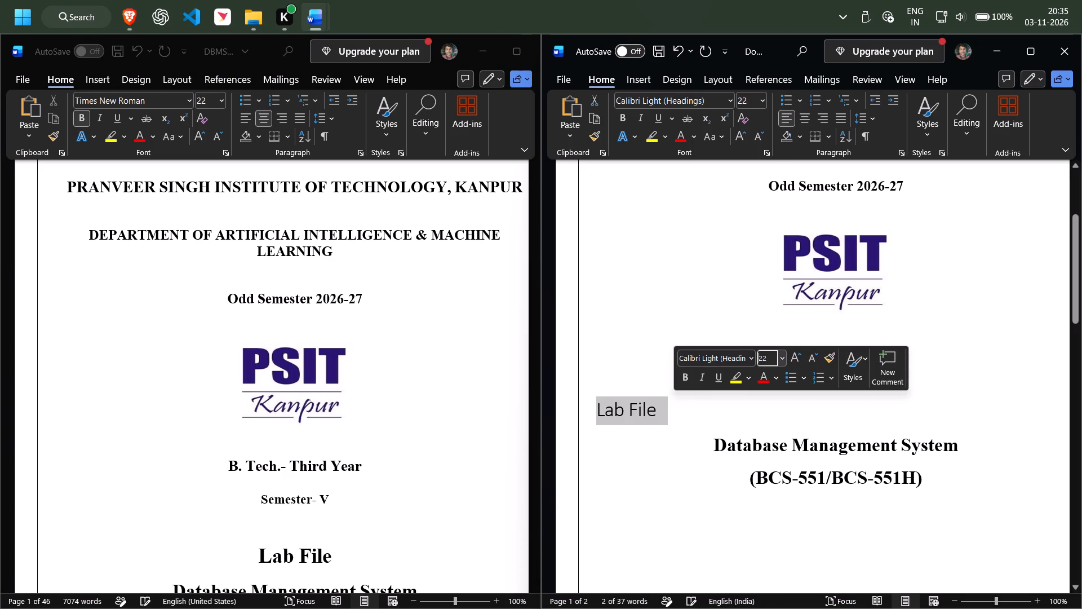
key(ctrl+b)
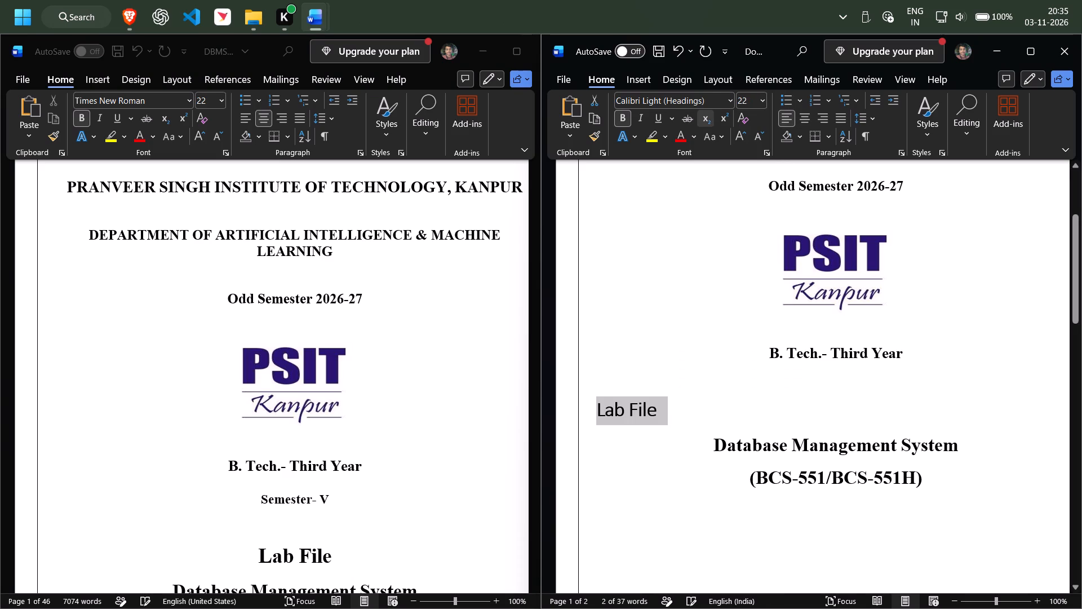
click(708, 306)
Change the font of the new document's "Lab File" heading to Times New Roman.
click(615, 420)
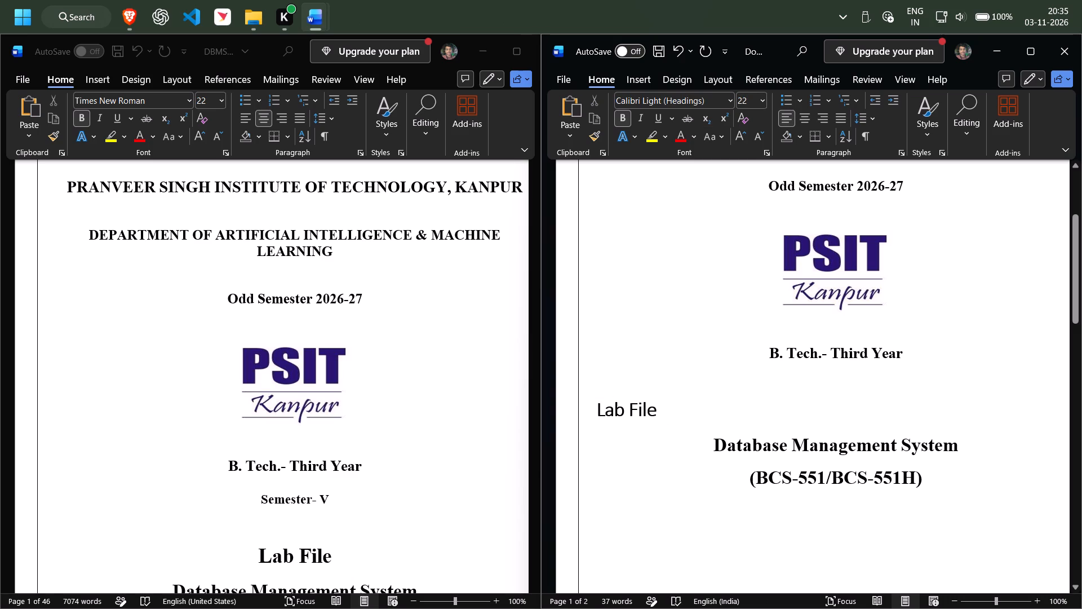
double_click(615, 420)
click(627, 417)
drag(600, 411, 693, 411)
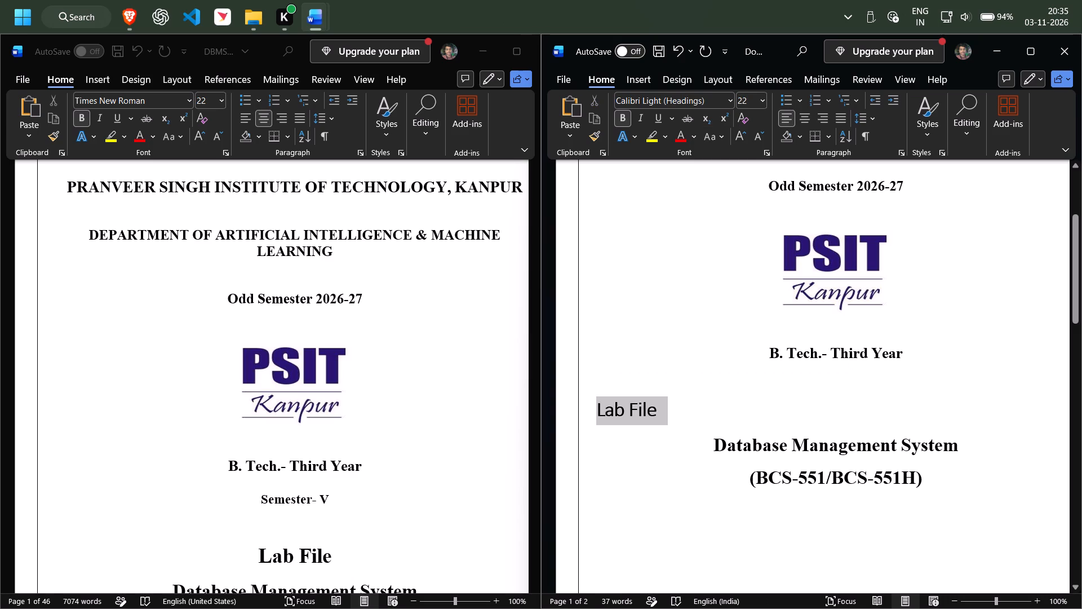
drag(693, 411, 697, 411)
click(654, 98)
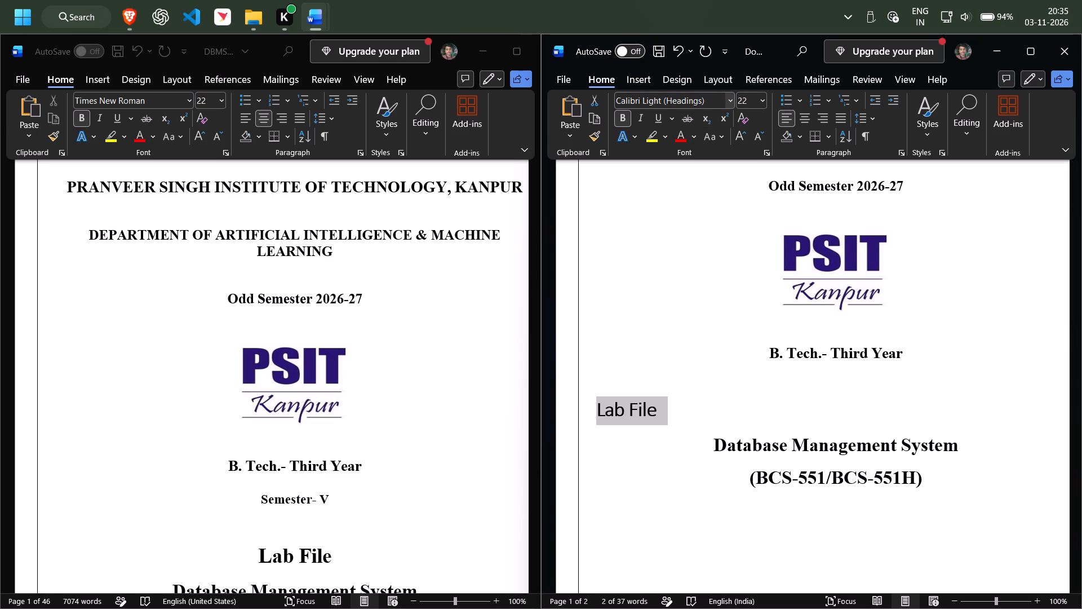
click(728, 101)
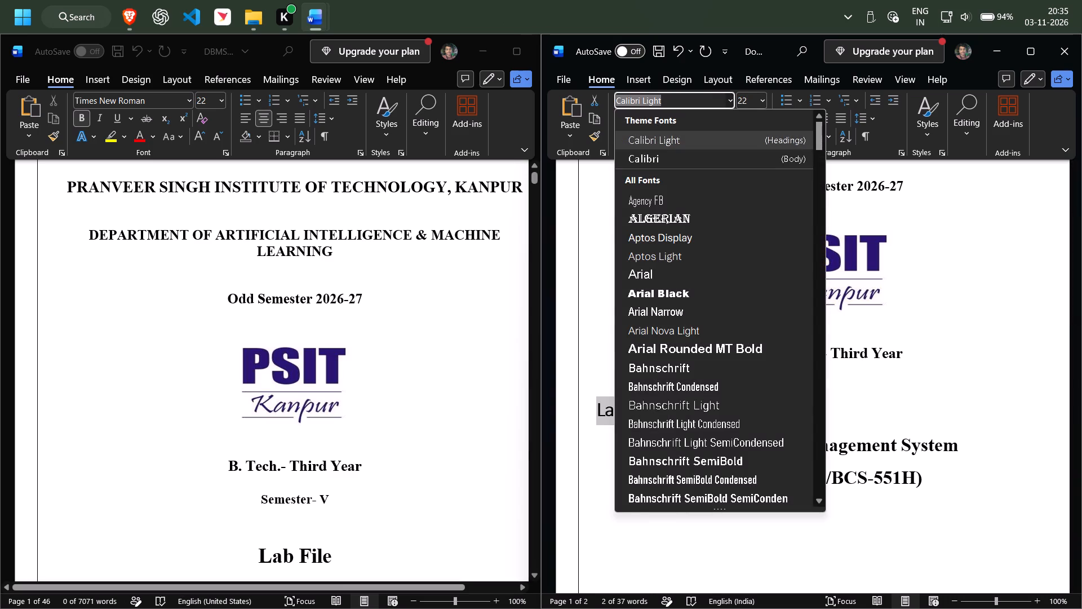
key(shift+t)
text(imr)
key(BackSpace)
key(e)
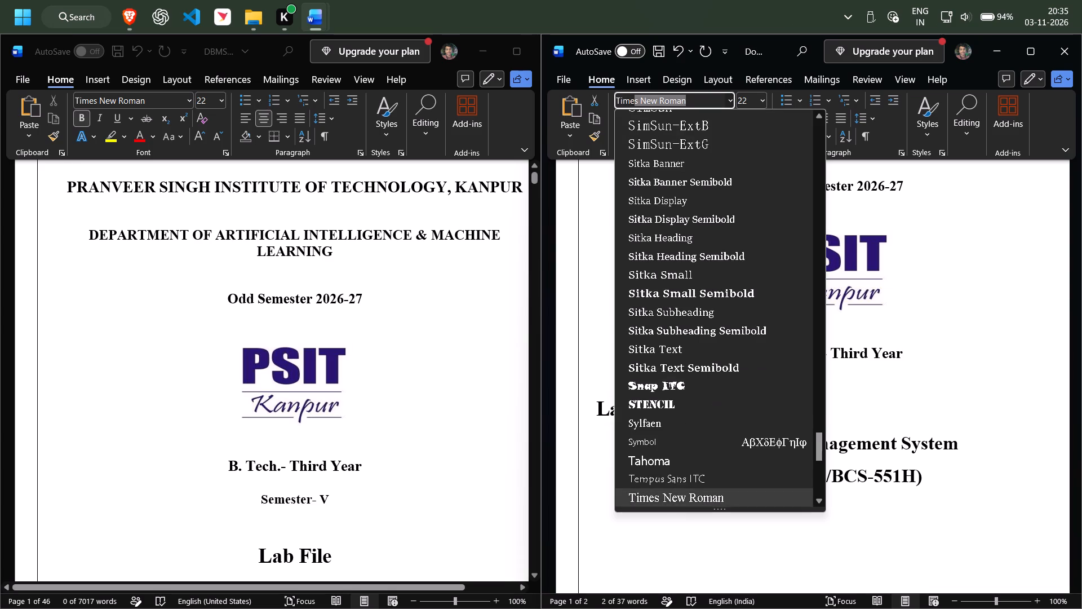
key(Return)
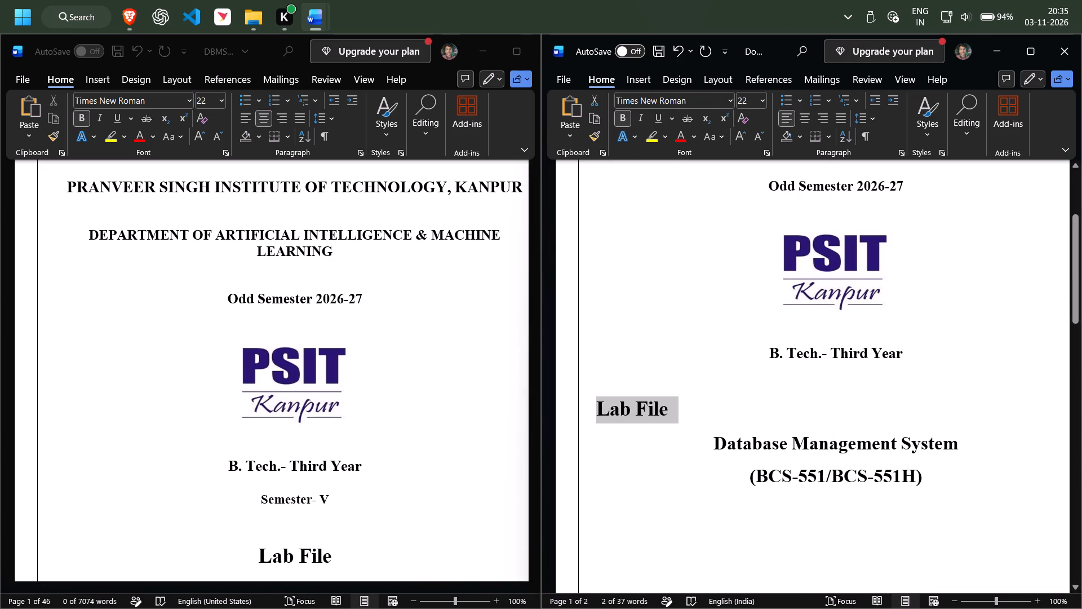
Indent the "Lab File" heading with tabs so it sits centred above "Database Management System", as in the original cover page.
click(704, 403)
key(Home)
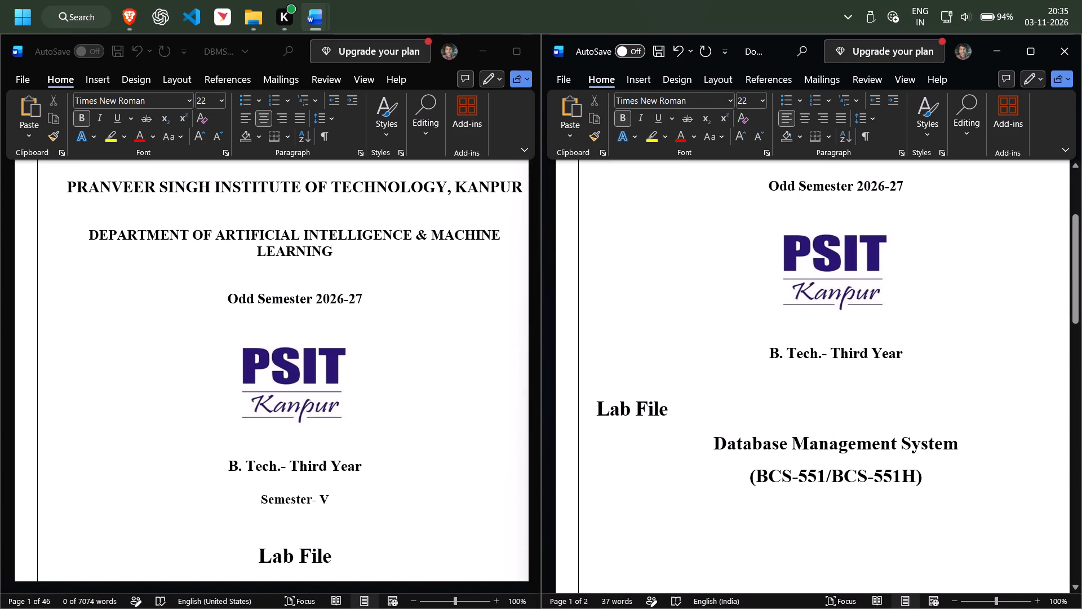
key(Tab)
key(Tab)
key(Tab)
scroll(173, 426, down, 2)
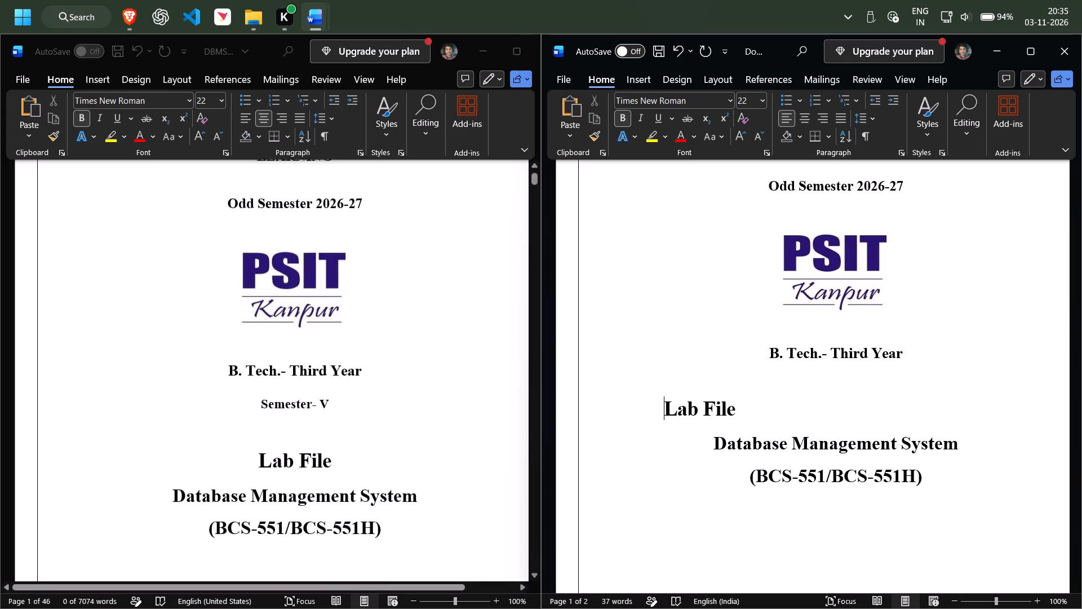
key(Tab)
key(Tab)
key(Tab)
key(Tab)
key(Tab)
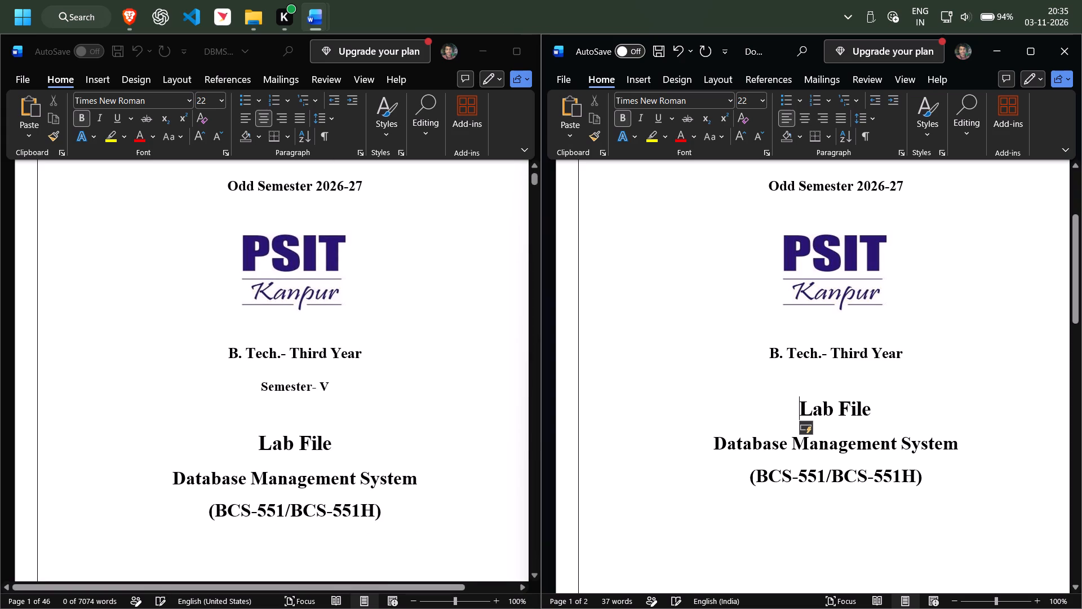
Add two blank lines between "B. Tech.- Third Year" and "Lab File" in the new document to match the original spacing.
click(831, 376)
key(Return)
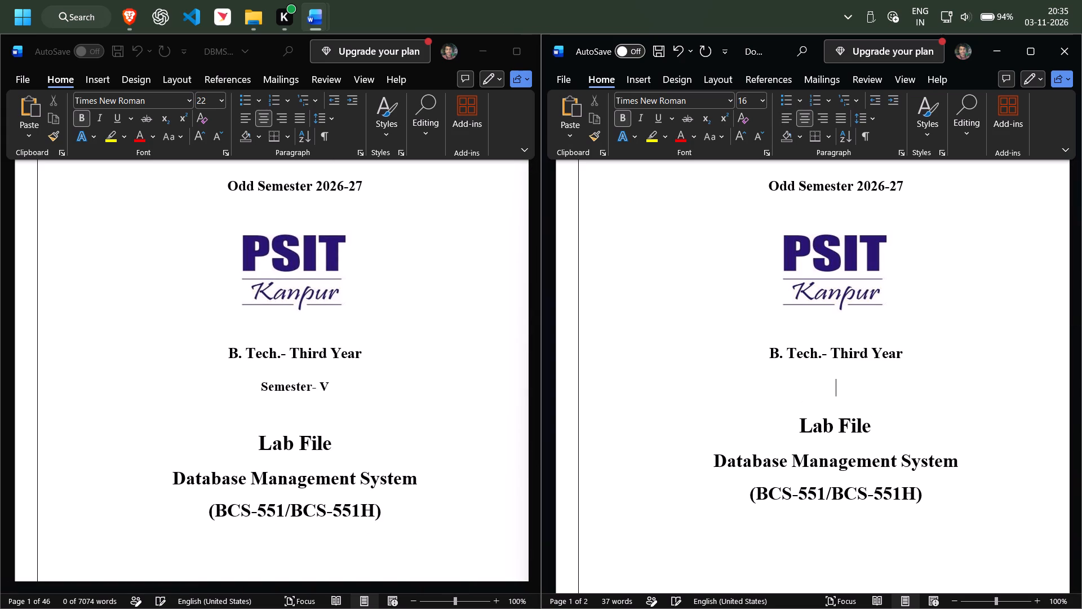
key(Up)
key(Tab)
key(Return)
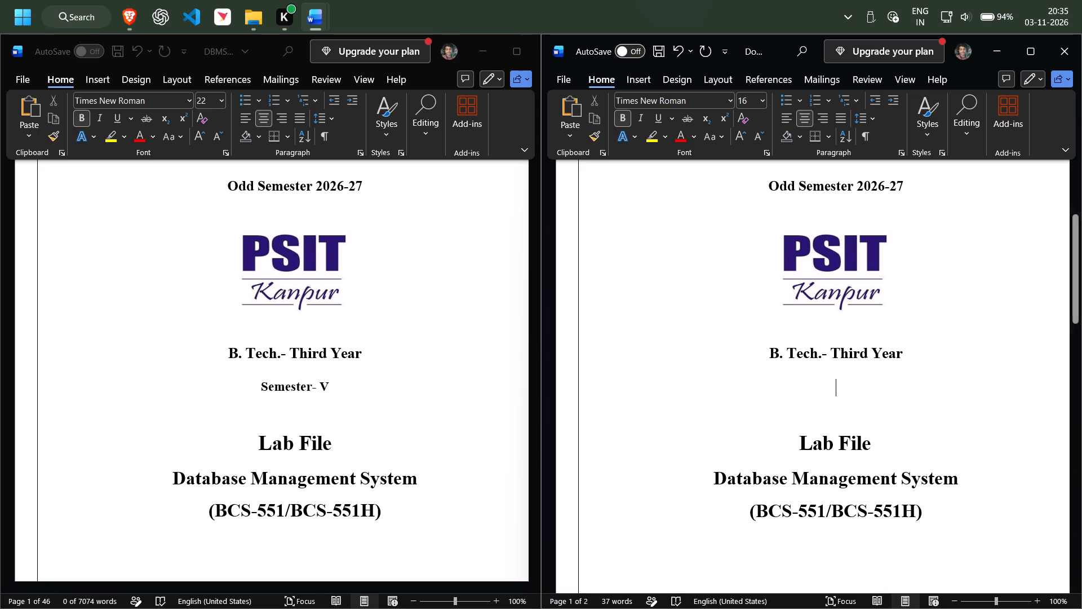
Check the formatting of the "Semester- V" line on the original cover page.
click(290, 381)
click(288, 386)
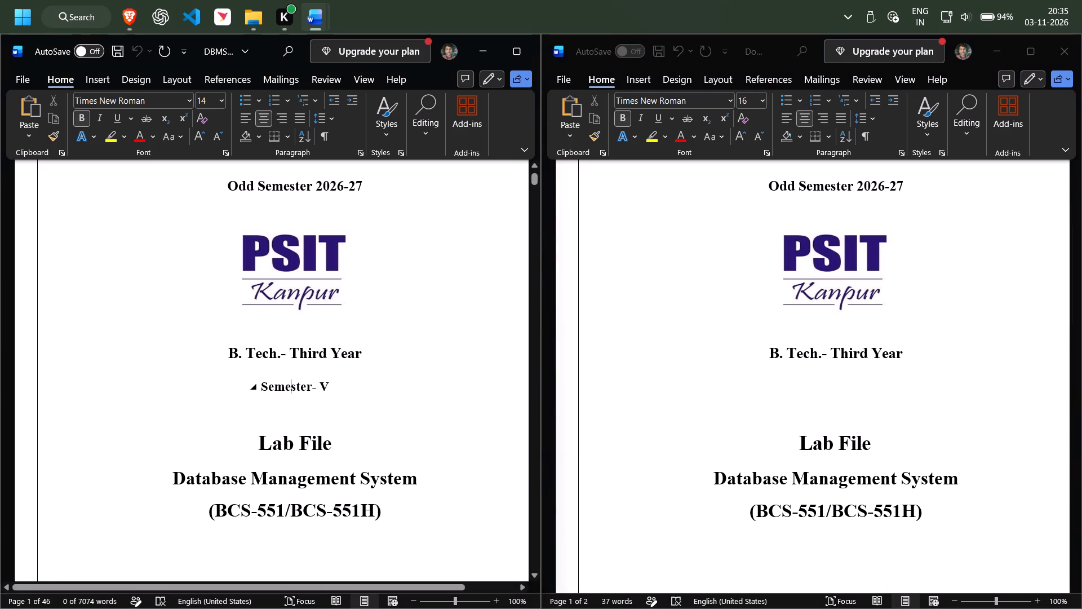
Add the line "Semester - V" at font size 14 on the blank line below "B. Tech.- Third Year" in the new document.
click(821, 390)
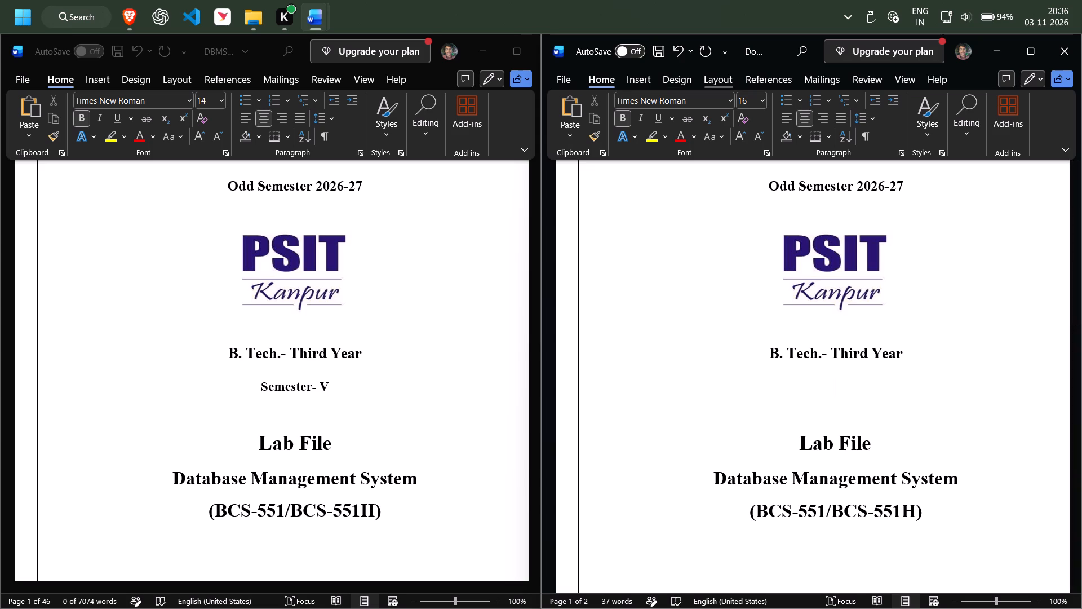
click(754, 101)
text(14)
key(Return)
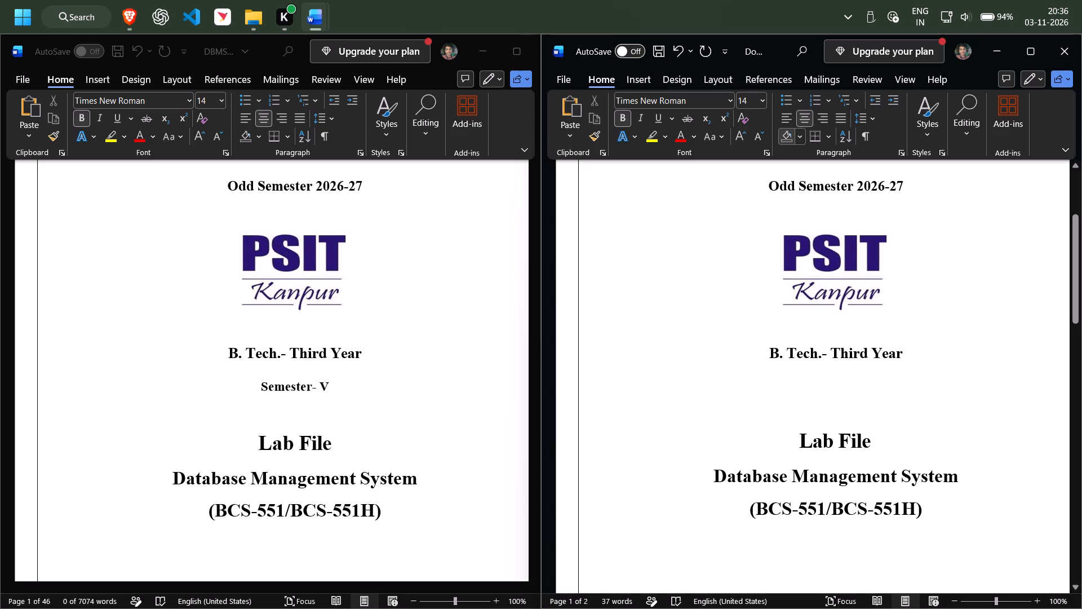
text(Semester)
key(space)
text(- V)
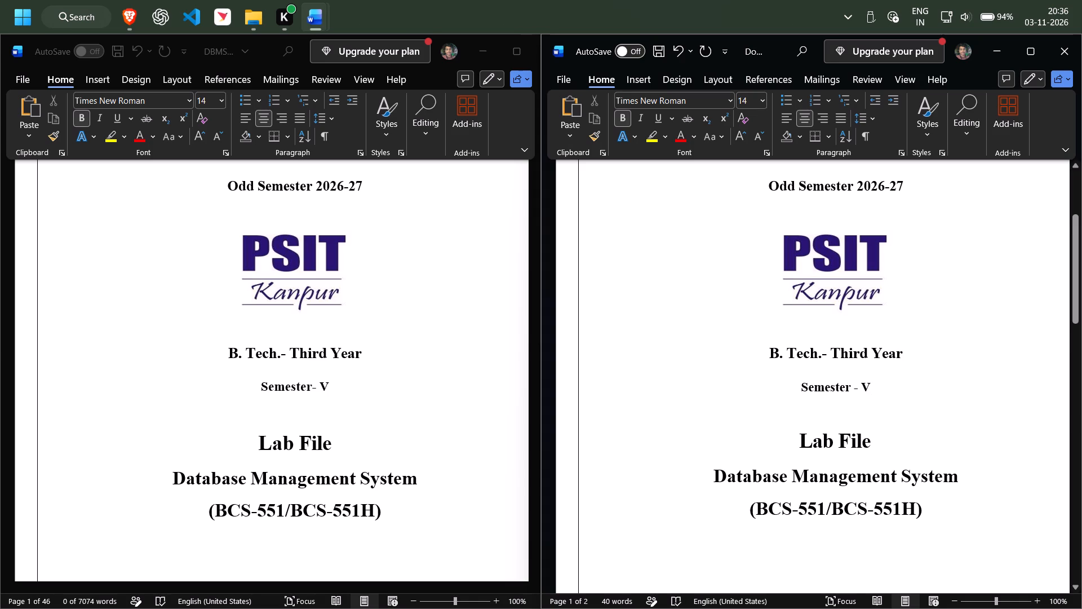
Enter the faculty member's name after "Faculty Name:" under "Submitted To" in the new document.
scroll(860, 396, down, 3)
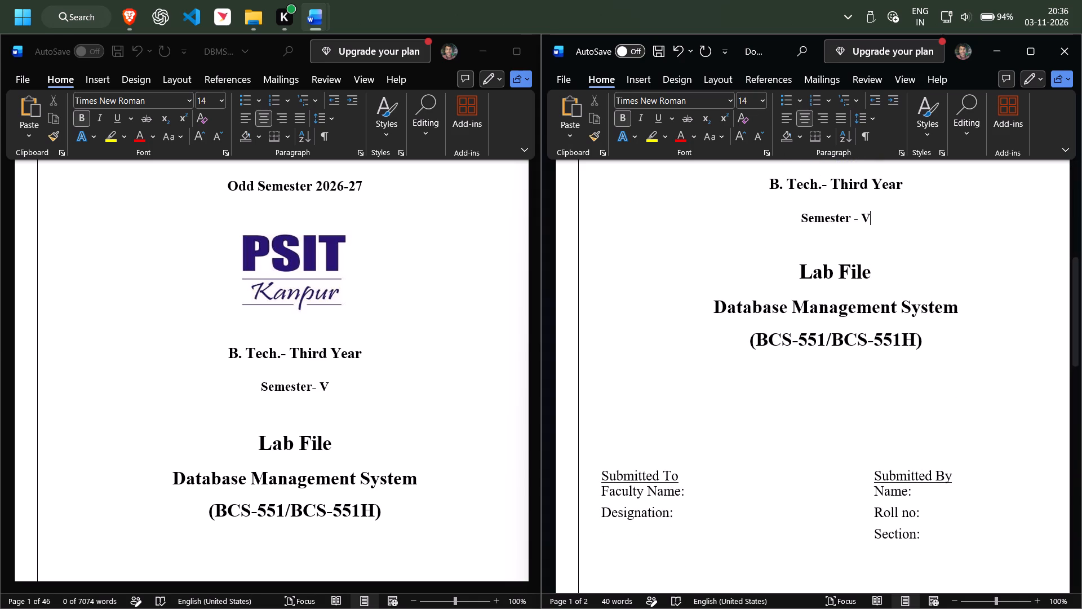
click(301, 407)
click(301, 413)
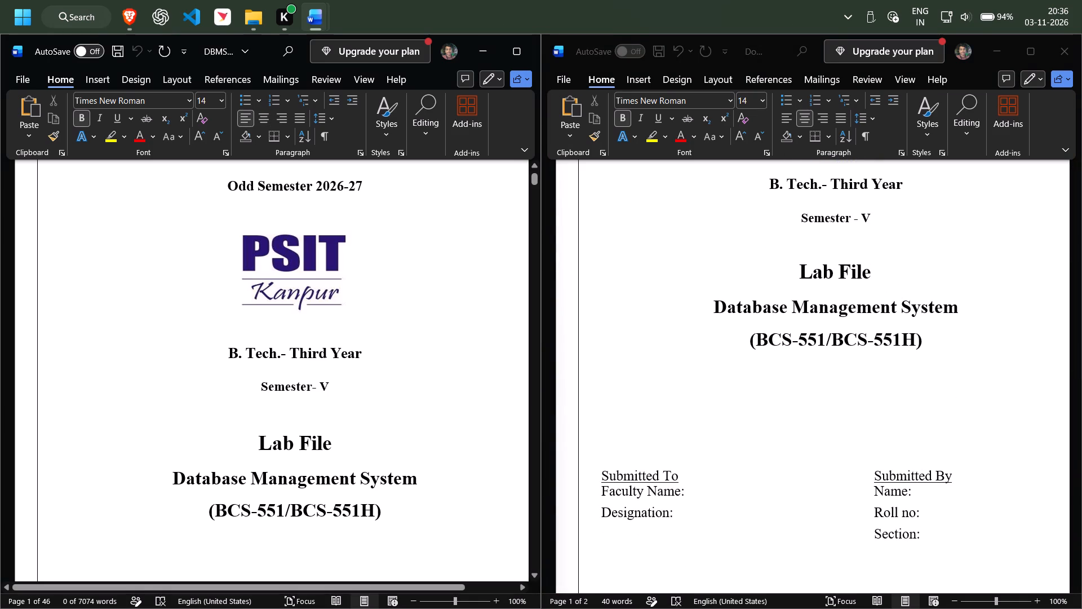
click(706, 491)
click(706, 491)
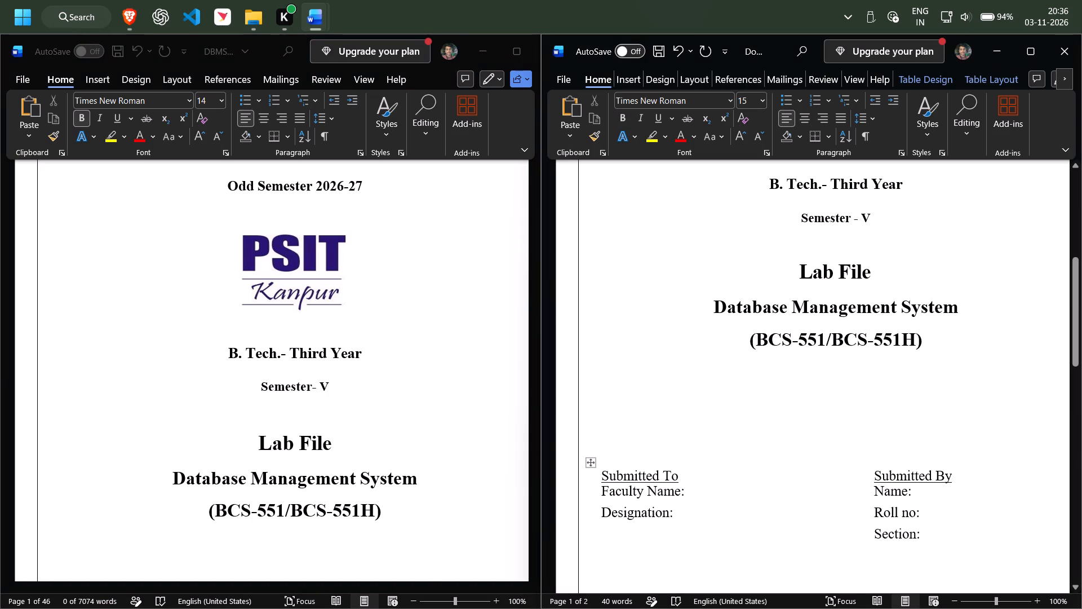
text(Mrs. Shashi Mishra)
Fill in the "Designation:" field under "Submitted To" with Assistant Professor.
click(725, 508)
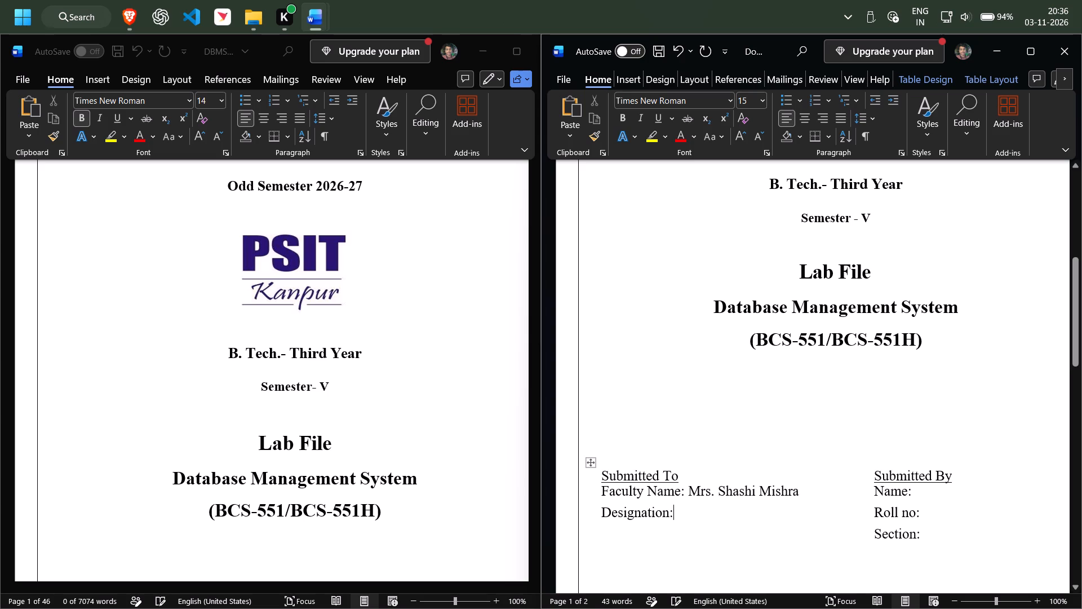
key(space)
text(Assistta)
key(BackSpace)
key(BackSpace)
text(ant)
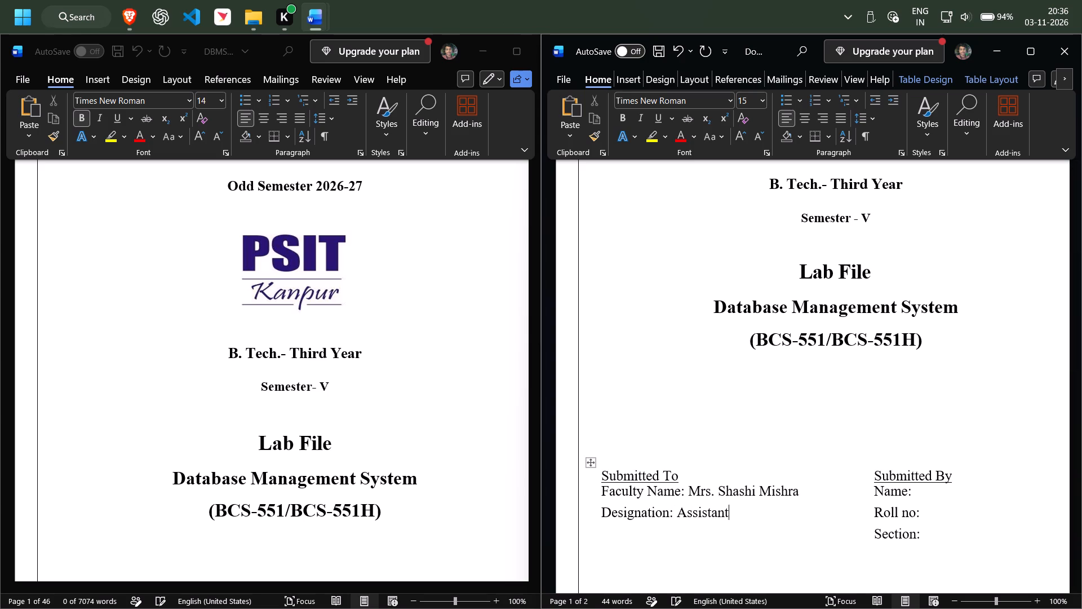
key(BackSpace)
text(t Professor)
Start filling in the "Name:" field under "Submitted By" in the new document.
scroll(717, 504, up, 1)
click(965, 553)
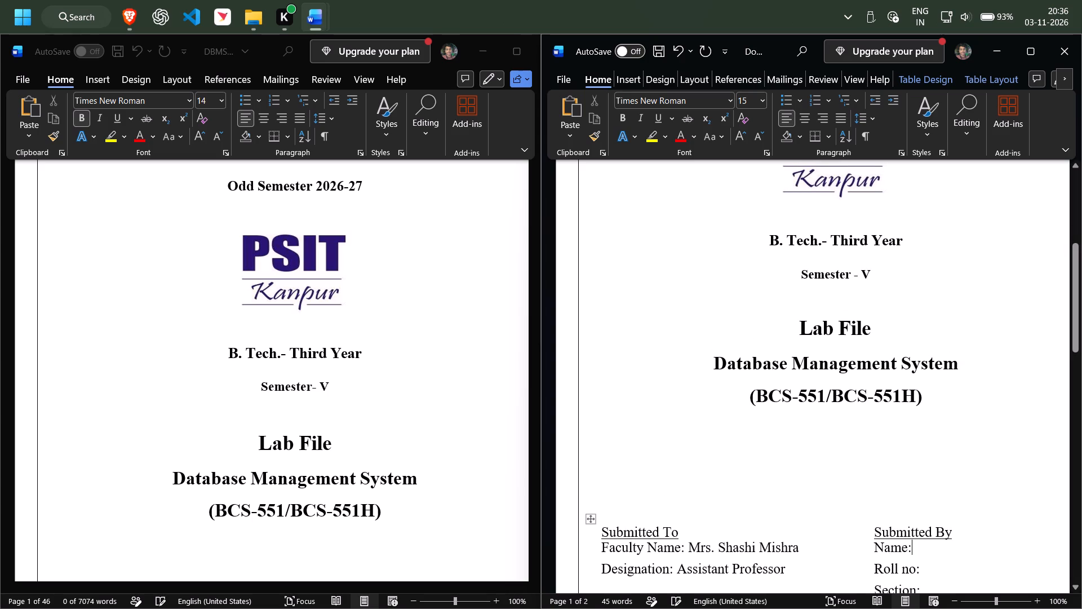
Enter the student's name after "Name:" under "Submitted By" in the new document.
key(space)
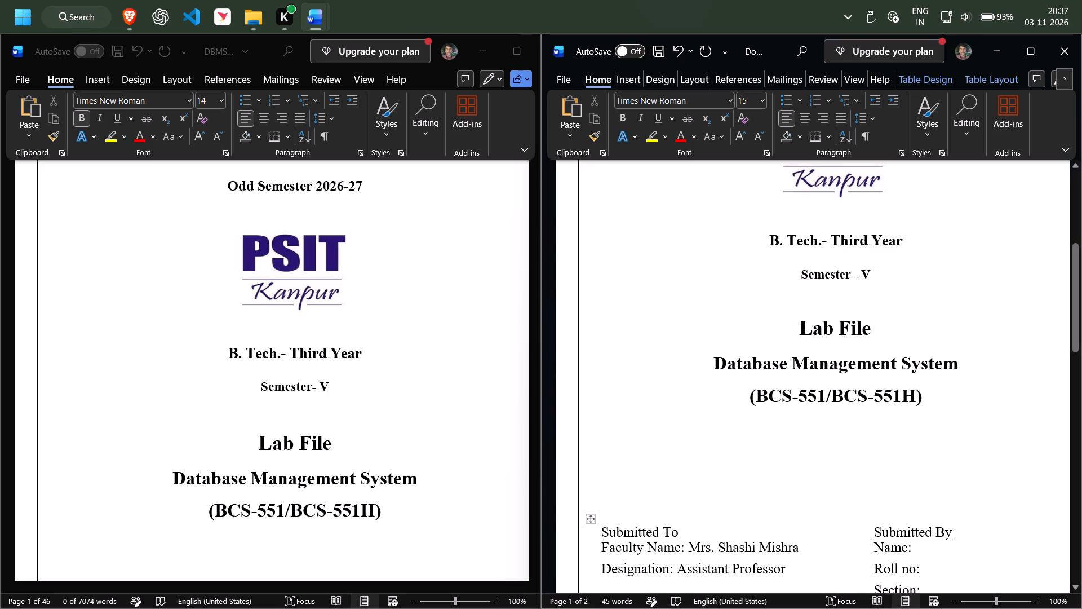
click(960, 546)
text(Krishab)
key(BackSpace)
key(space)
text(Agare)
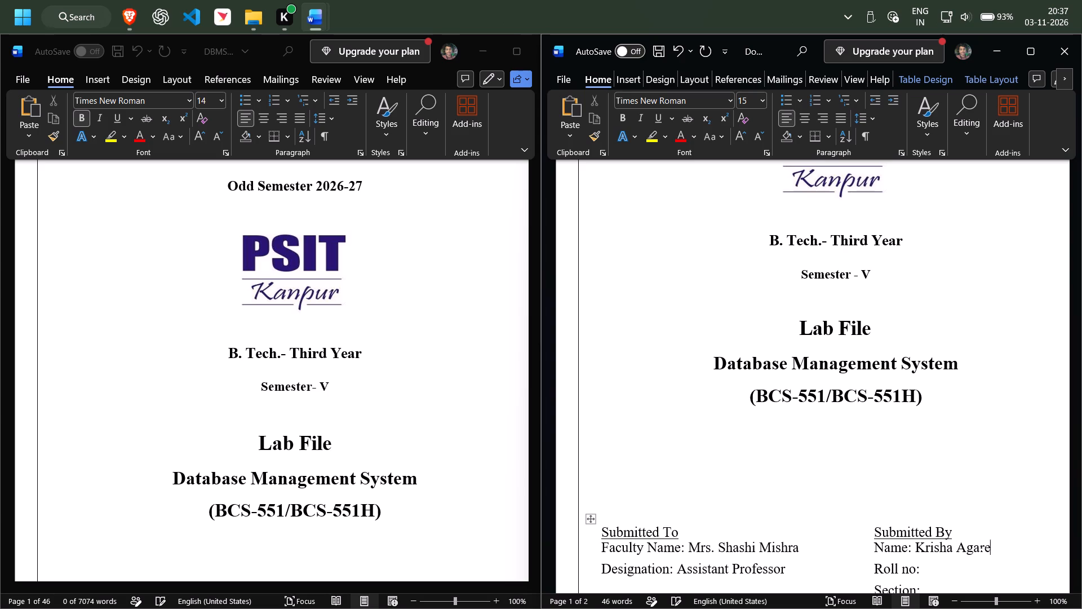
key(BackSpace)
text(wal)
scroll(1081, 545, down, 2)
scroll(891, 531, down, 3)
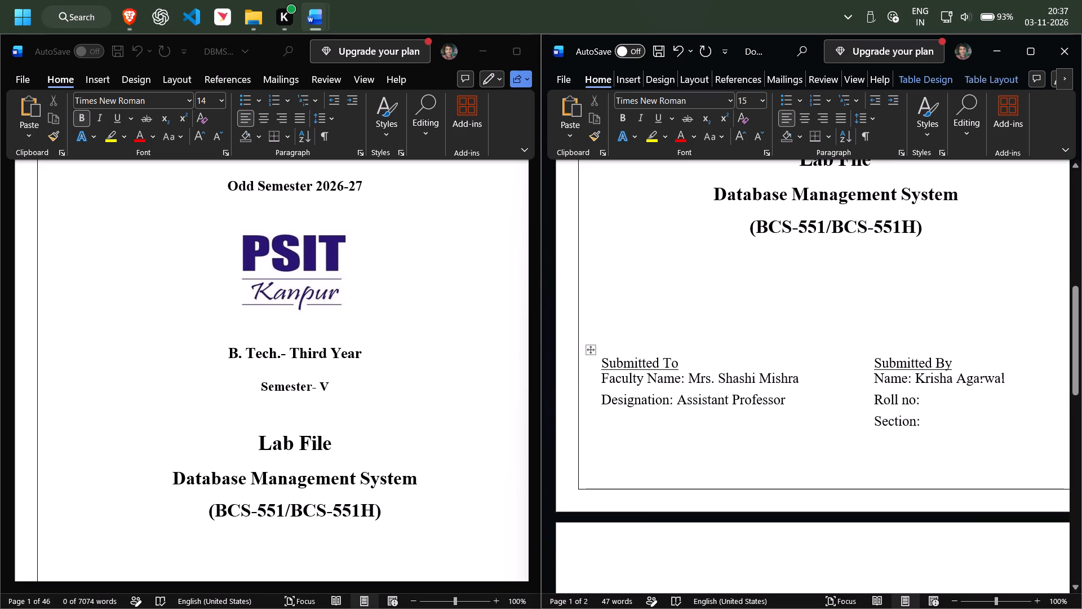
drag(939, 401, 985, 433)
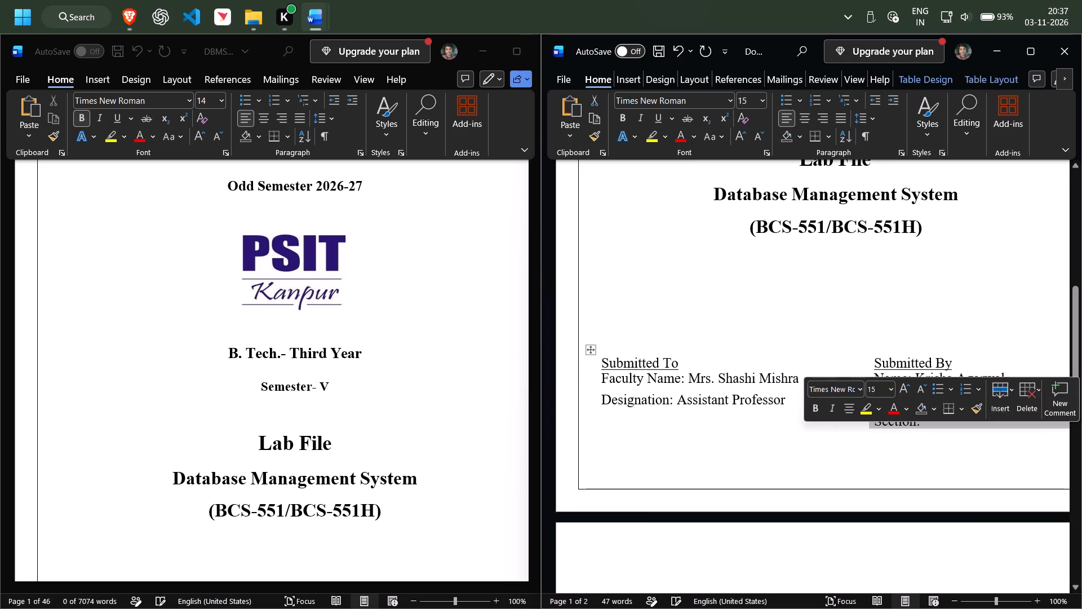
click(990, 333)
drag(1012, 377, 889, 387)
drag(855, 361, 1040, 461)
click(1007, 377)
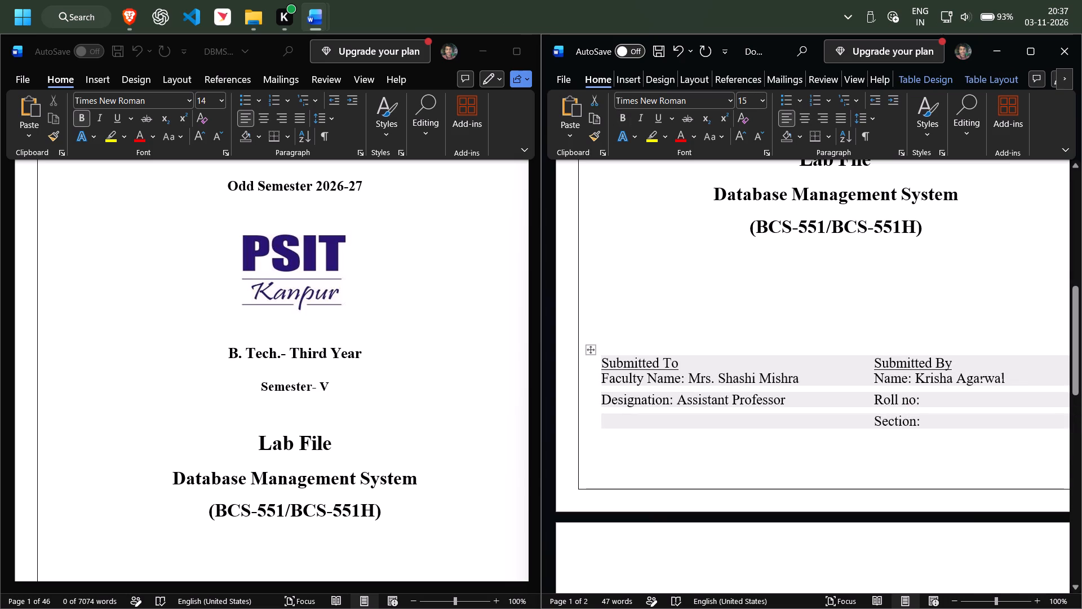
Clear the selection in the submission details table and search the computer for the WhatsApp app.
click(981, 376)
key(Escape)
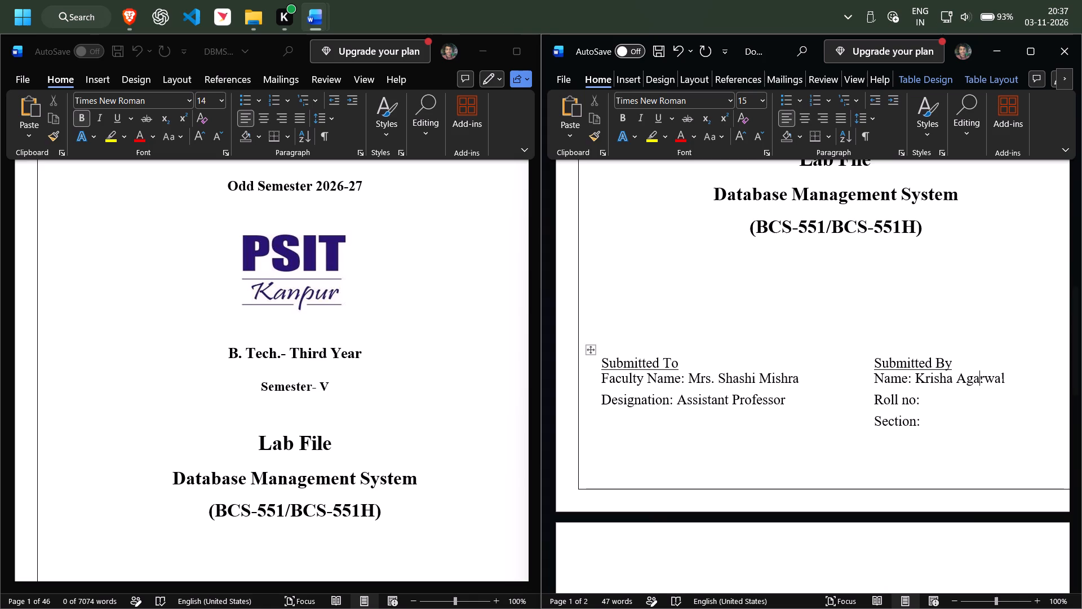
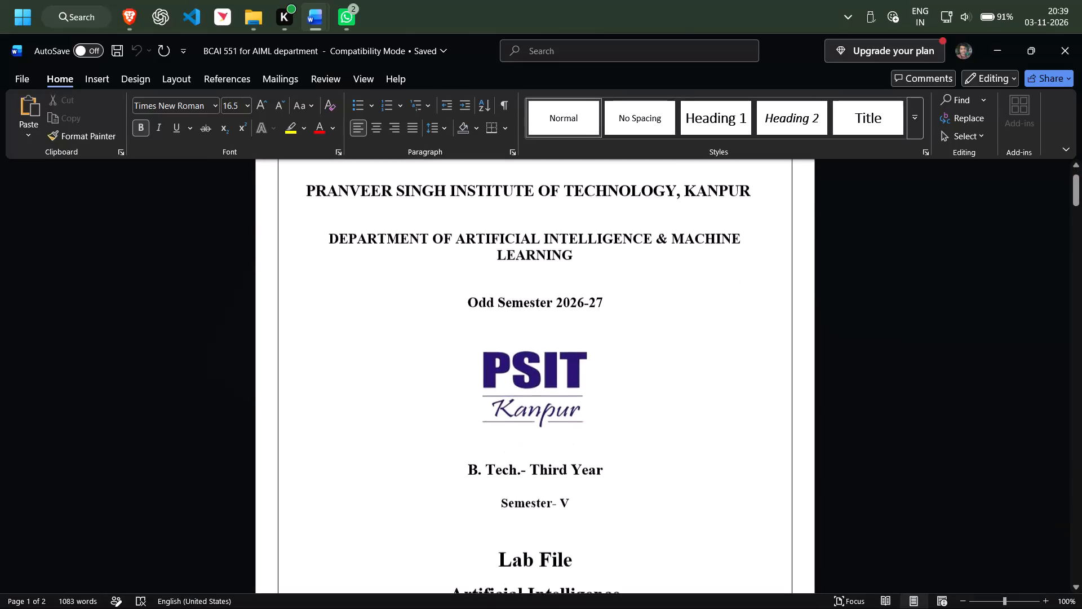
Review the original lab file from the cover page's submission details through the table of contents to the numbered program outcomes.
scroll(659, 301, down, 9)
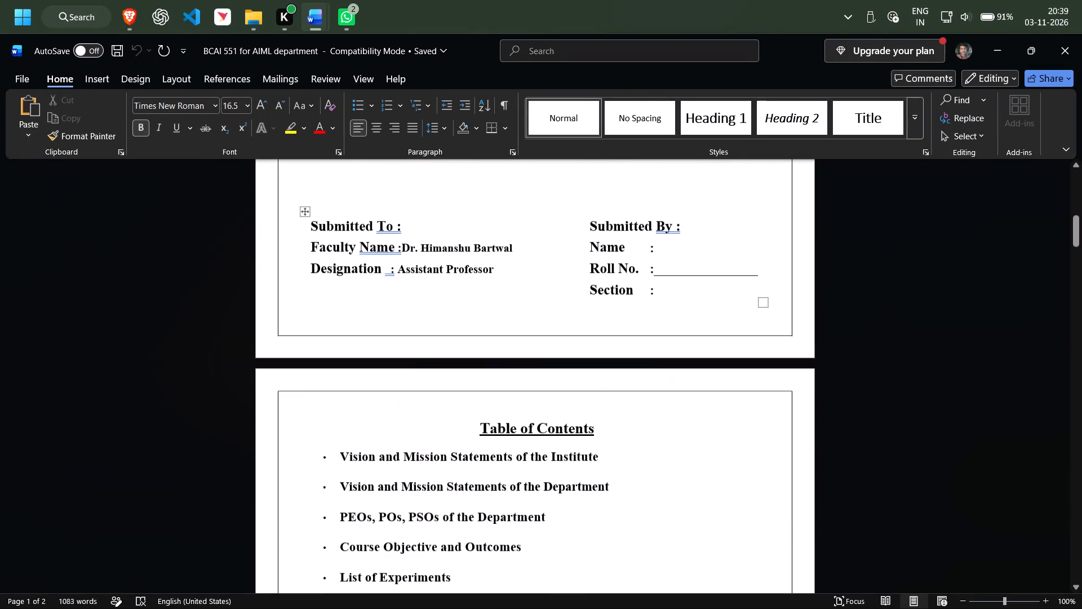
scroll(659, 301, down, 9)
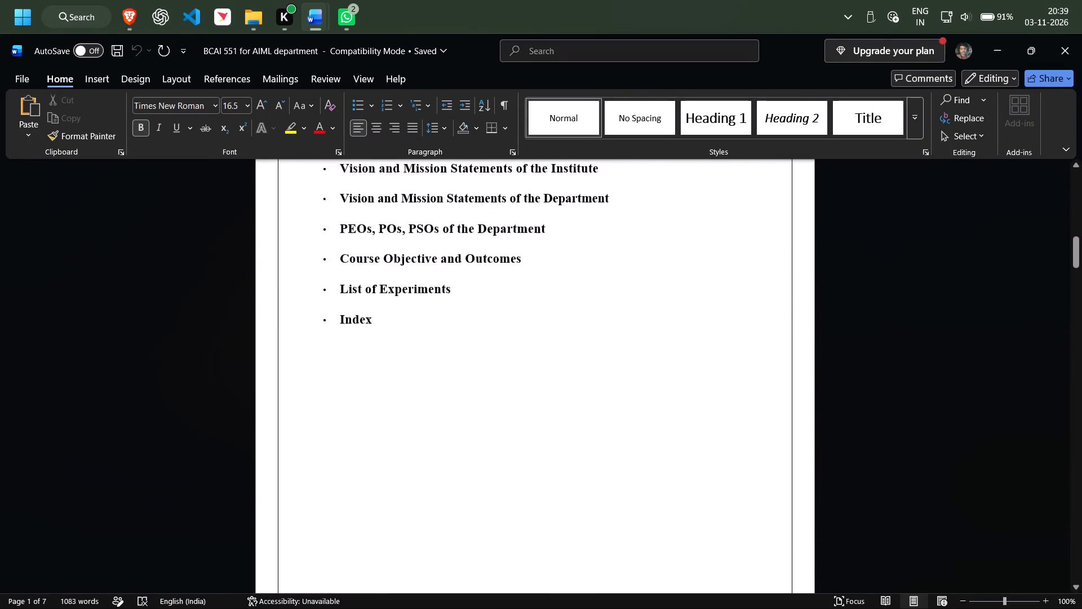
scroll(659, 301, down, 20)
scroll(659, 301, down, 9)
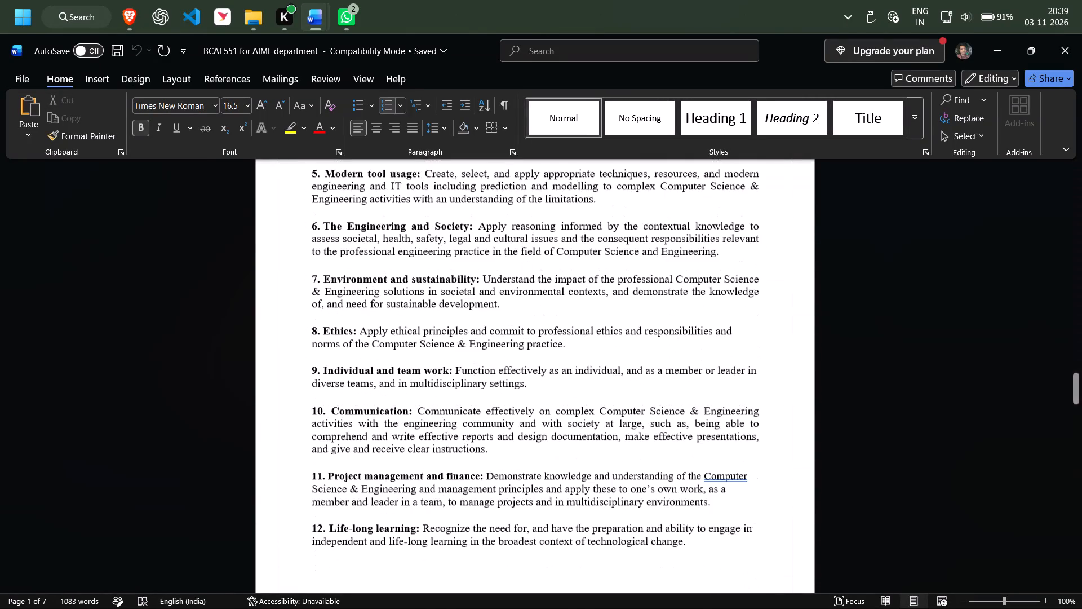
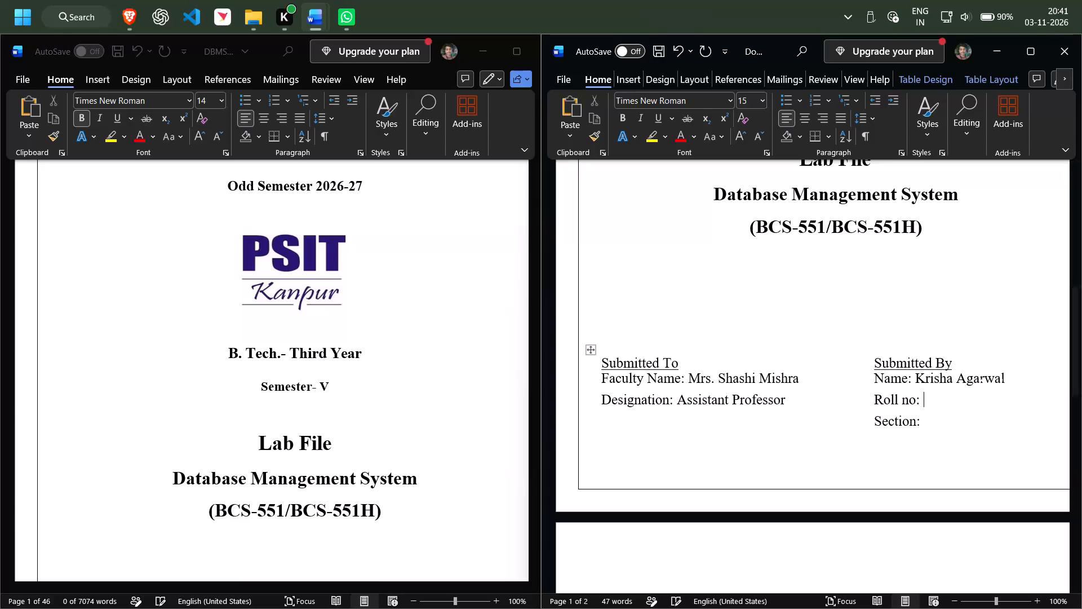
Enter the student's roll number after "Roll no:" and CS-AIML-3B after "Section:" under "Submitted By" in the new document.
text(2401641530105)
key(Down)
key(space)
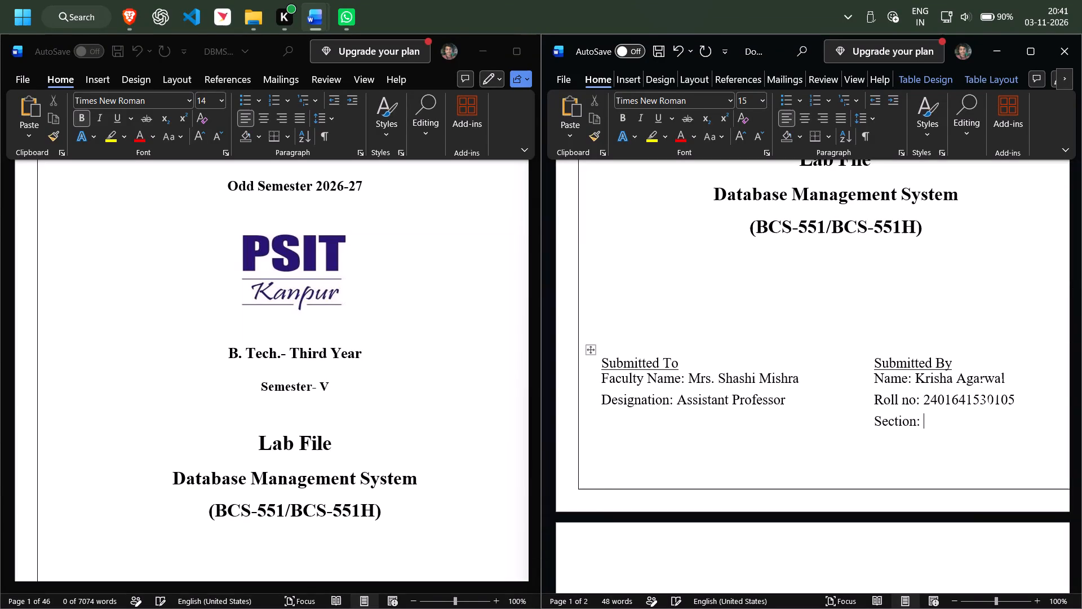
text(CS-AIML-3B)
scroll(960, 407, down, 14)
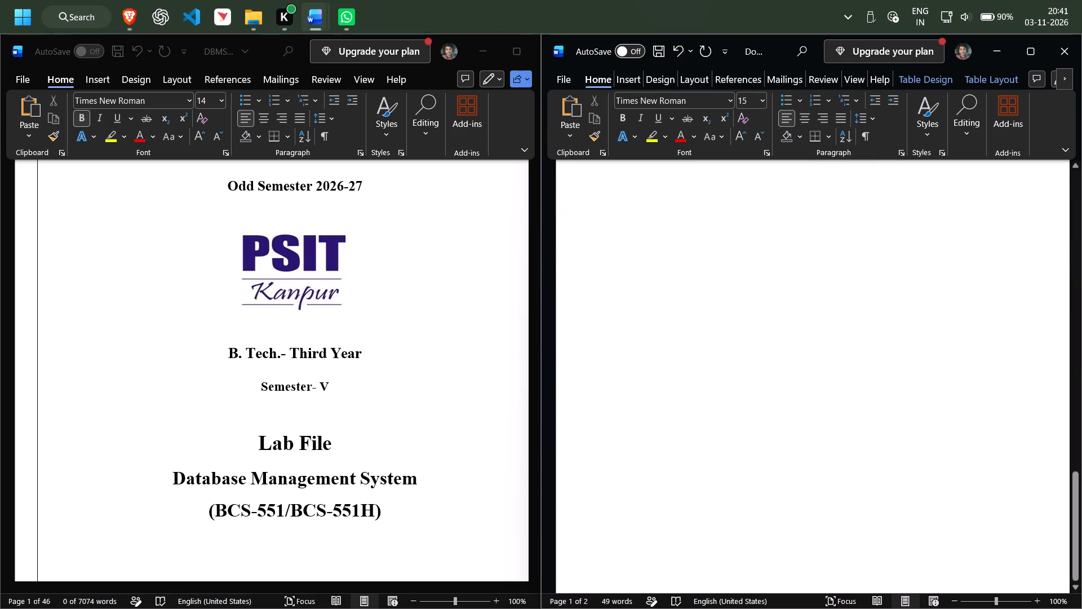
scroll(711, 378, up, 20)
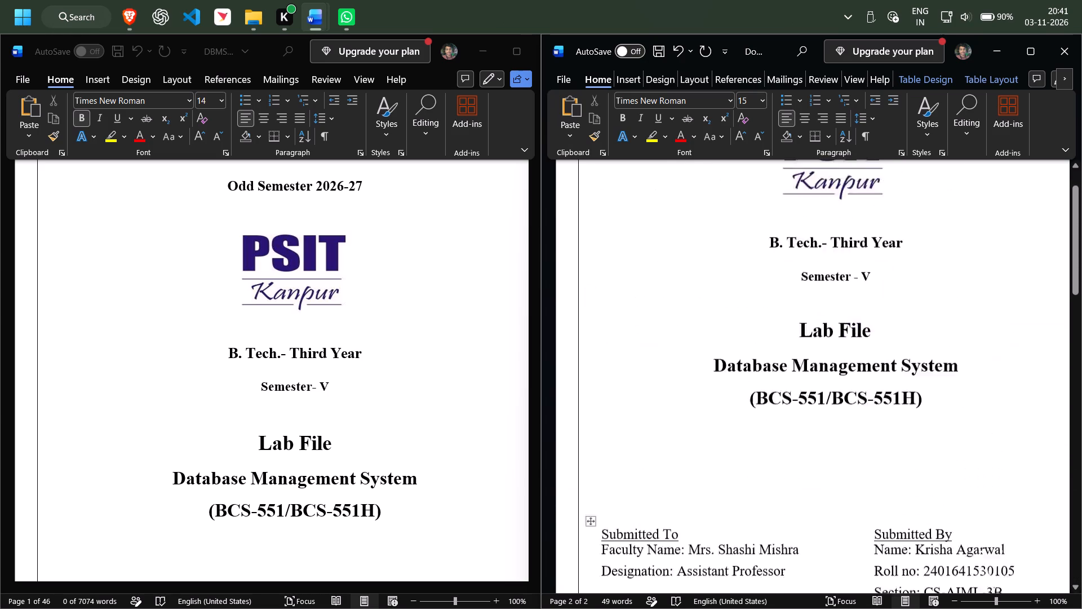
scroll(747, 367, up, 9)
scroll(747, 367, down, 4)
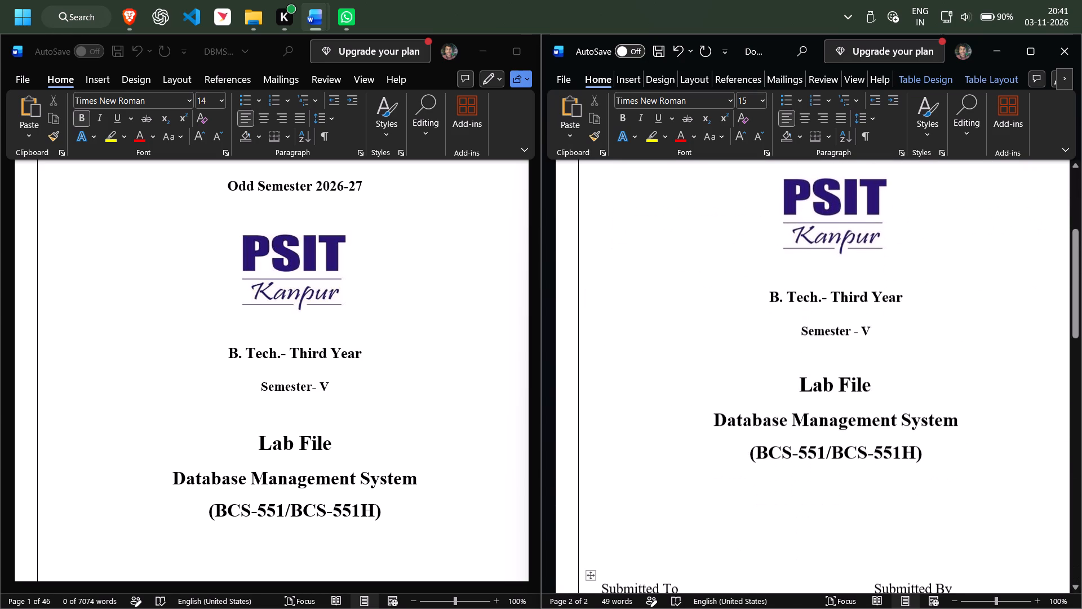
Turn on AutoSave for the new document, uploading it to the personal OneDrive under the name DBMS_FRONT.
key(ctrl+s)
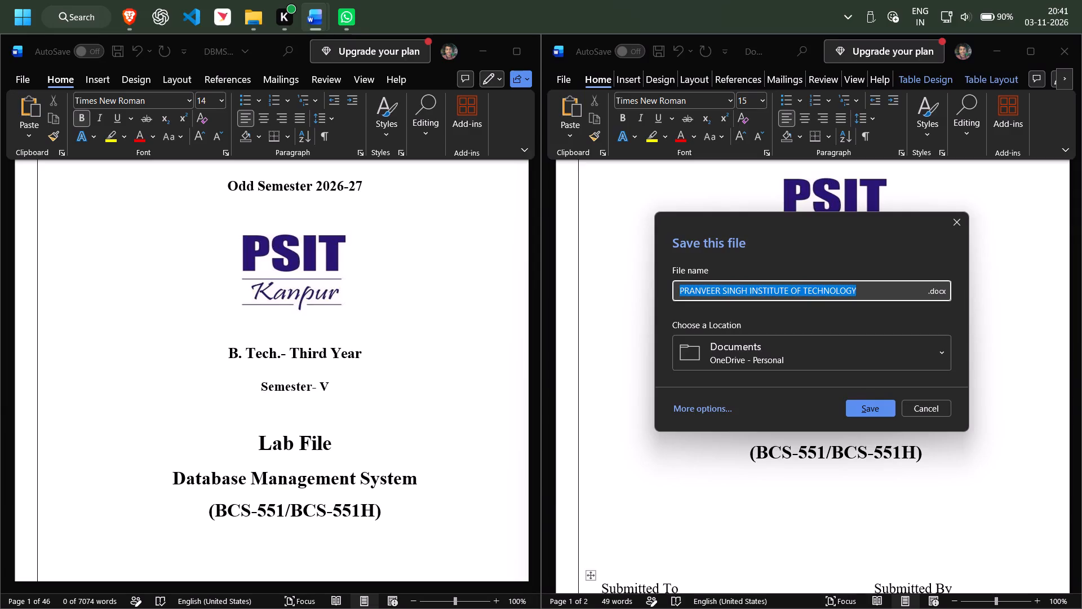
click(958, 213)
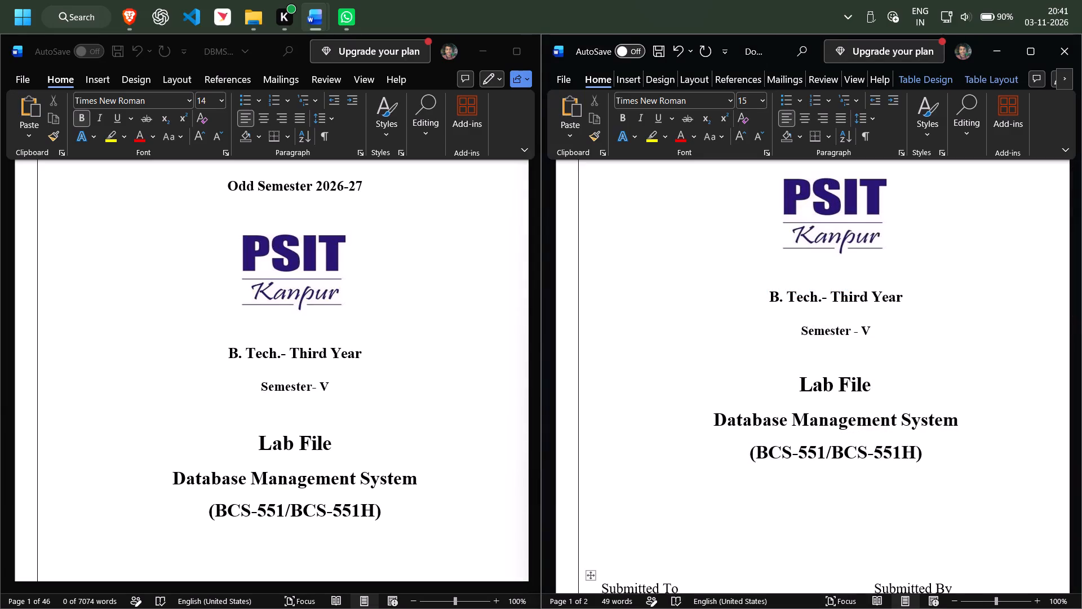
click(641, 41)
click(486, 52)
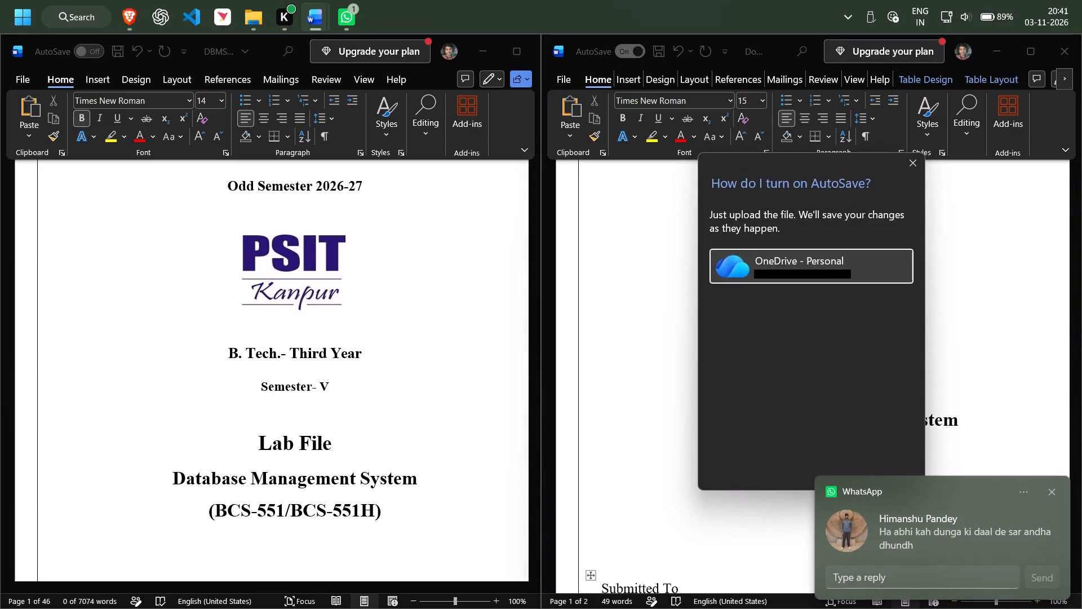
click(866, 585)
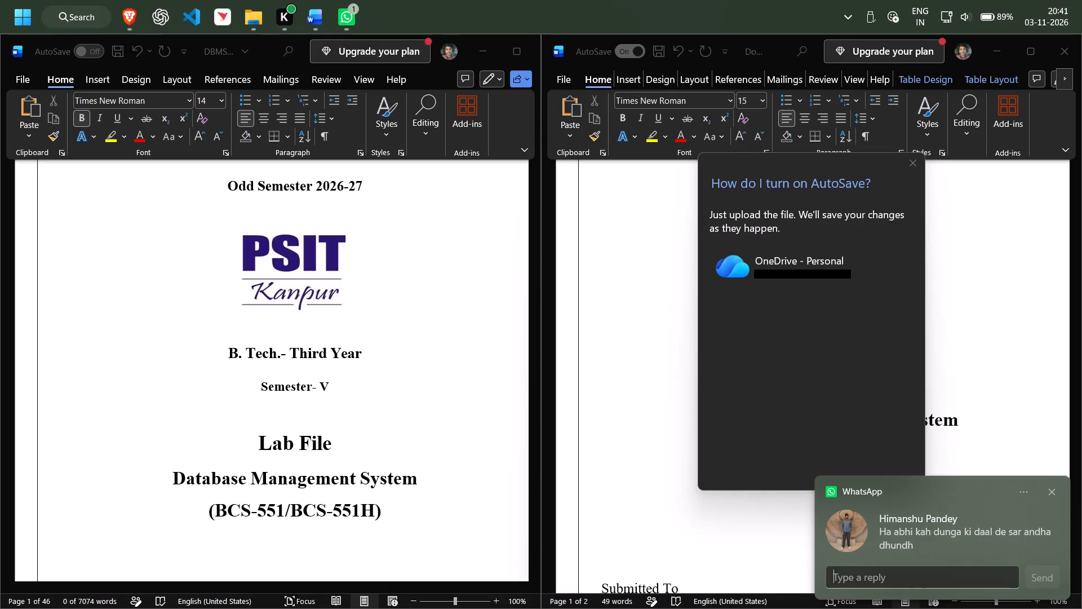
click(768, 251)
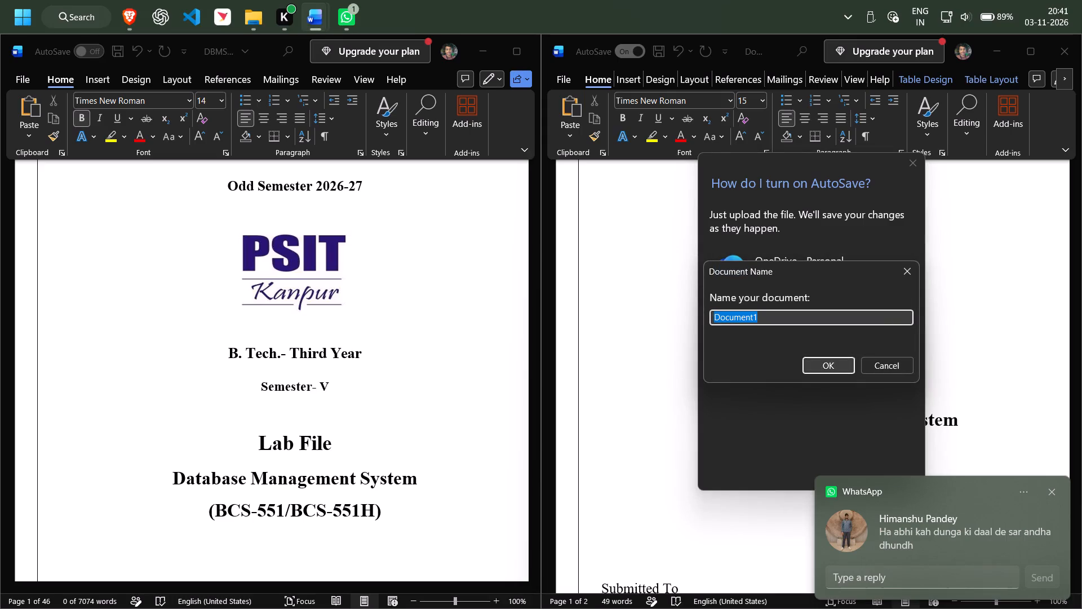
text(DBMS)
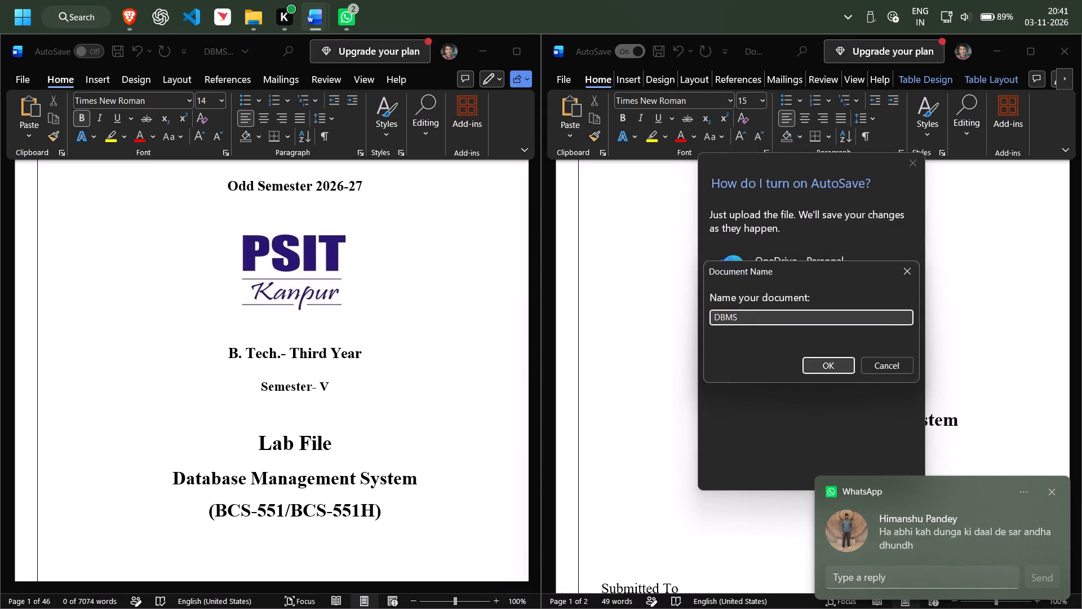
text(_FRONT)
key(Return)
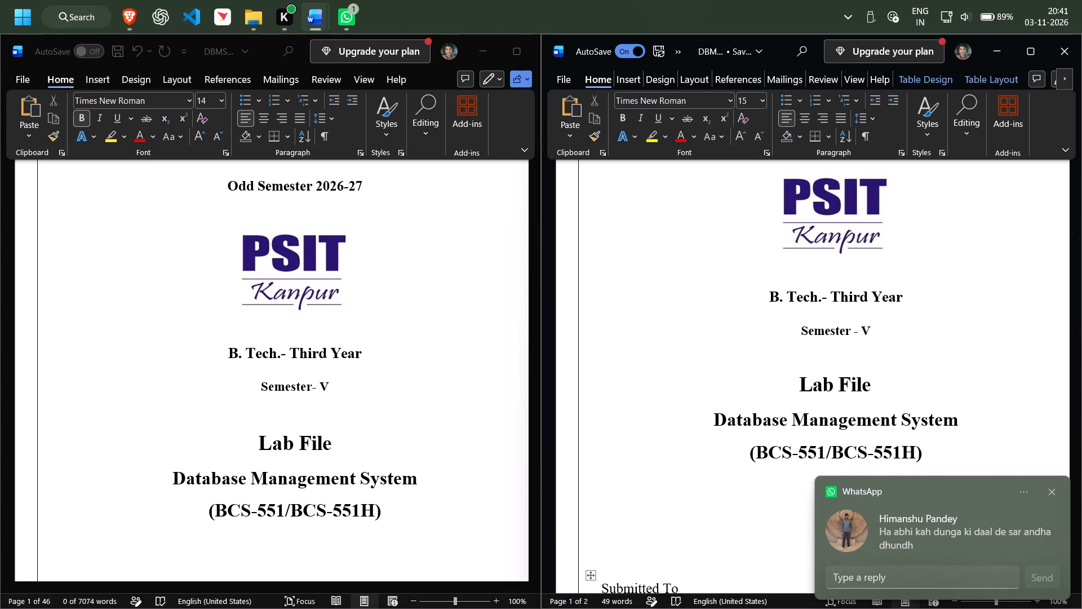
Dismiss the chat notification covering the new document.
click(1053, 487)
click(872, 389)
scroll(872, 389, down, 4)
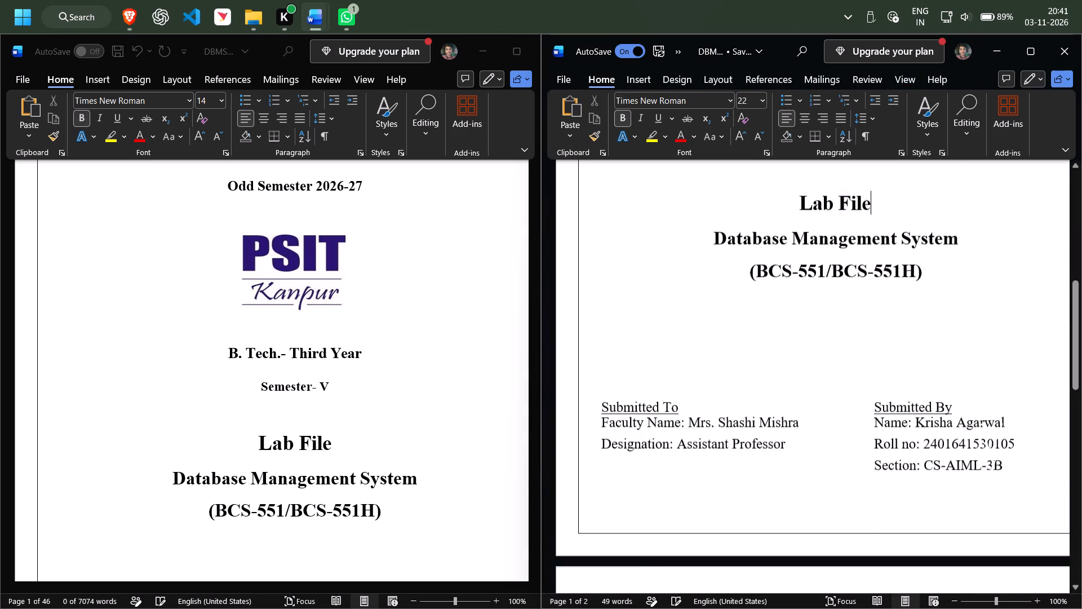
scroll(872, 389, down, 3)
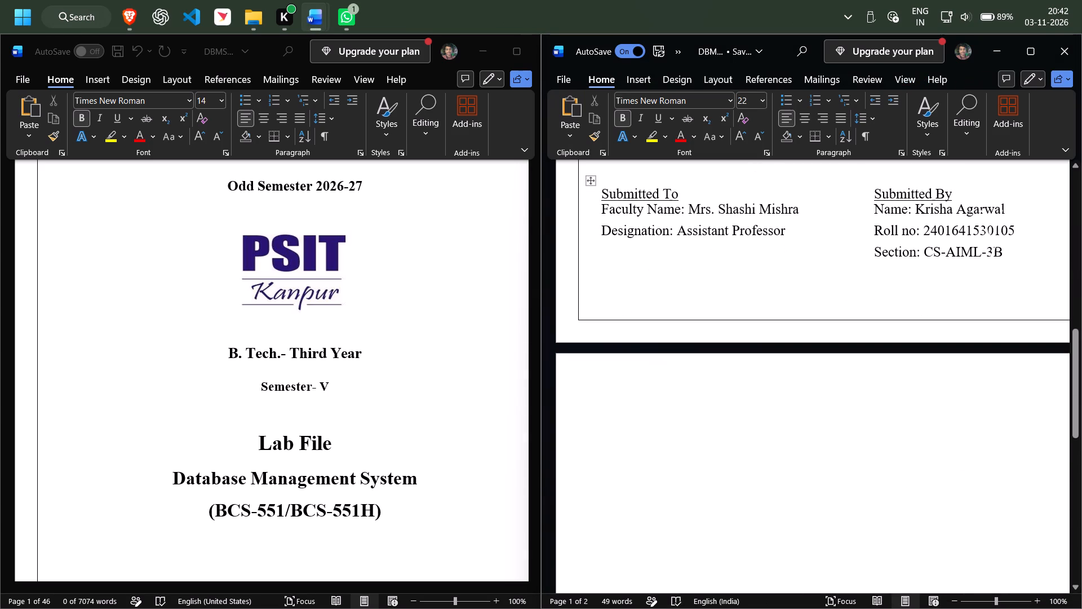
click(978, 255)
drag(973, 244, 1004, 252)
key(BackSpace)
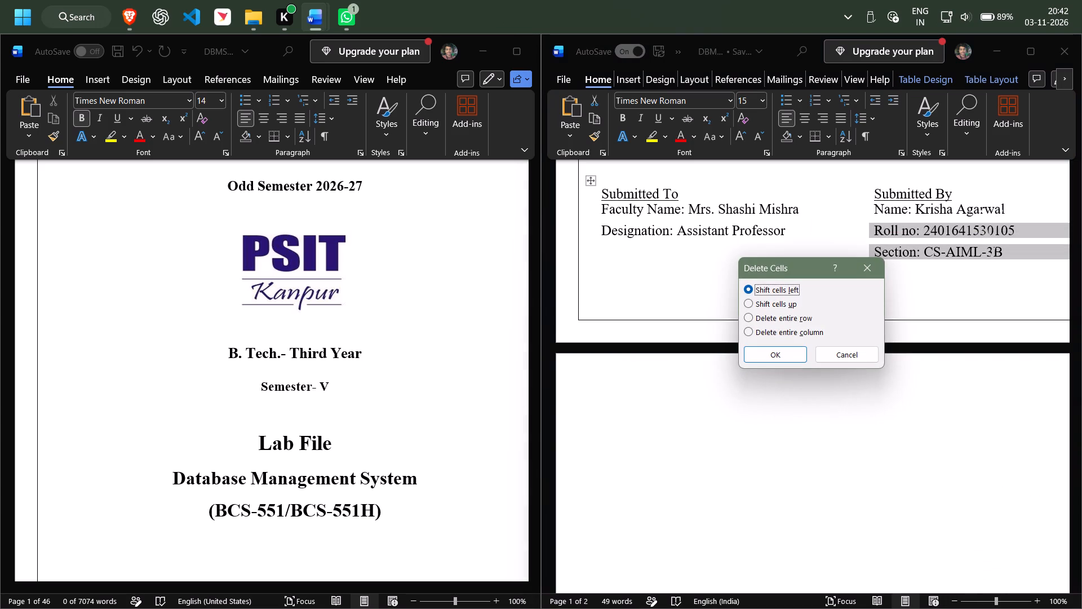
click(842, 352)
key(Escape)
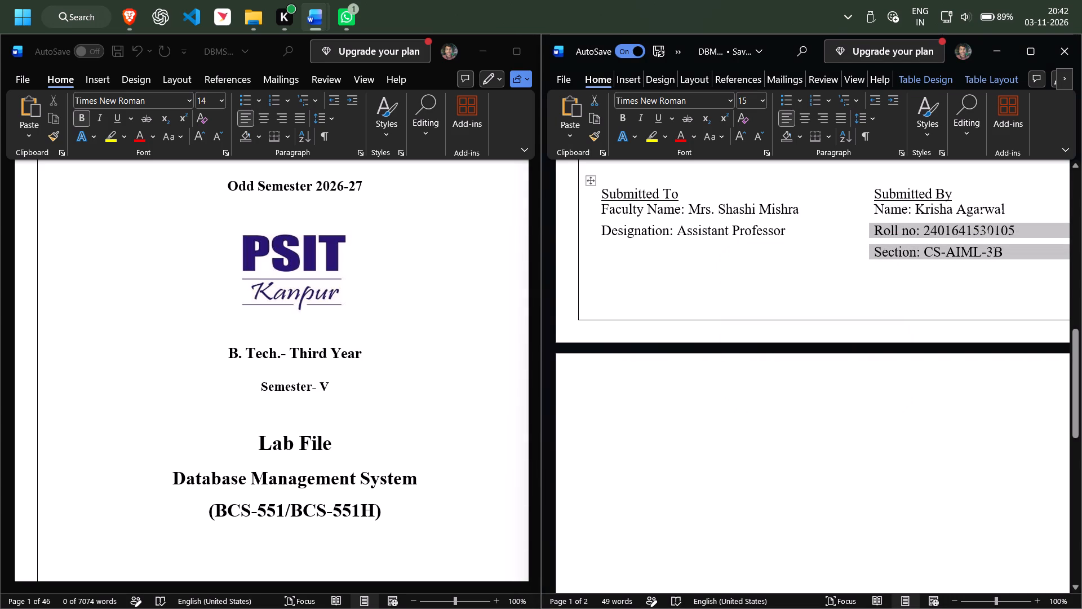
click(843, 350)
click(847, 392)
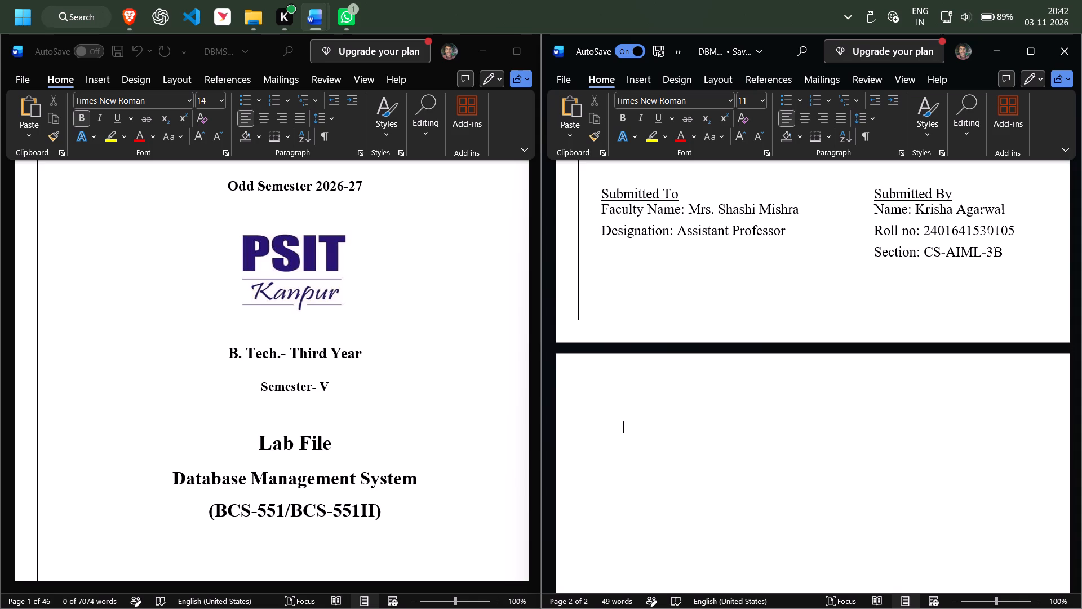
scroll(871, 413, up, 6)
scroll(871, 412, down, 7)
Switch to the Brave browser and search the web for "word to pdf" in a new tab.
key(super+1)
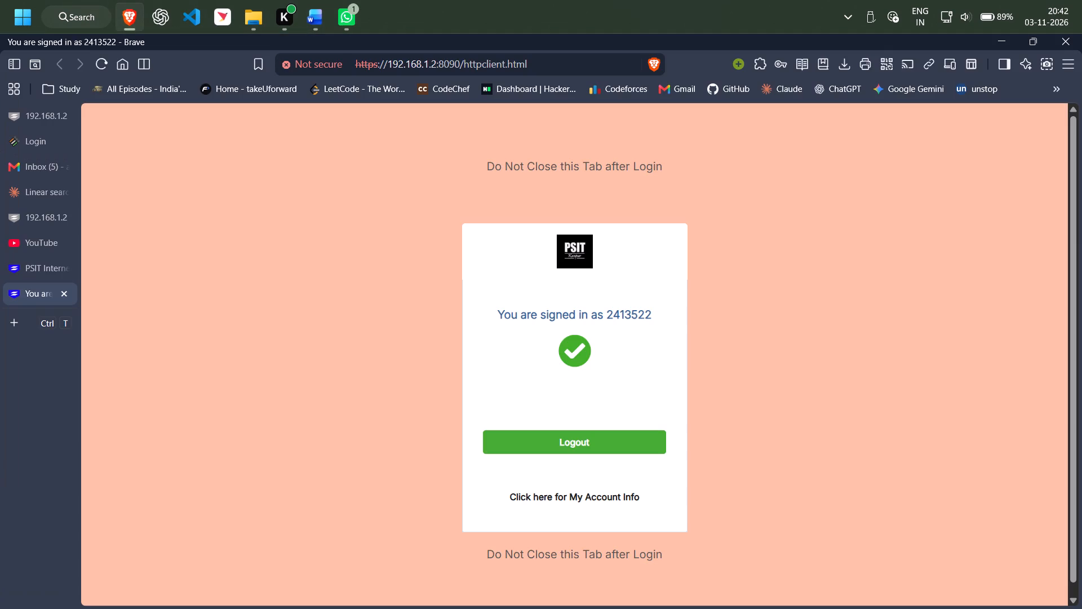
key(ctrl+t)
text(word to)
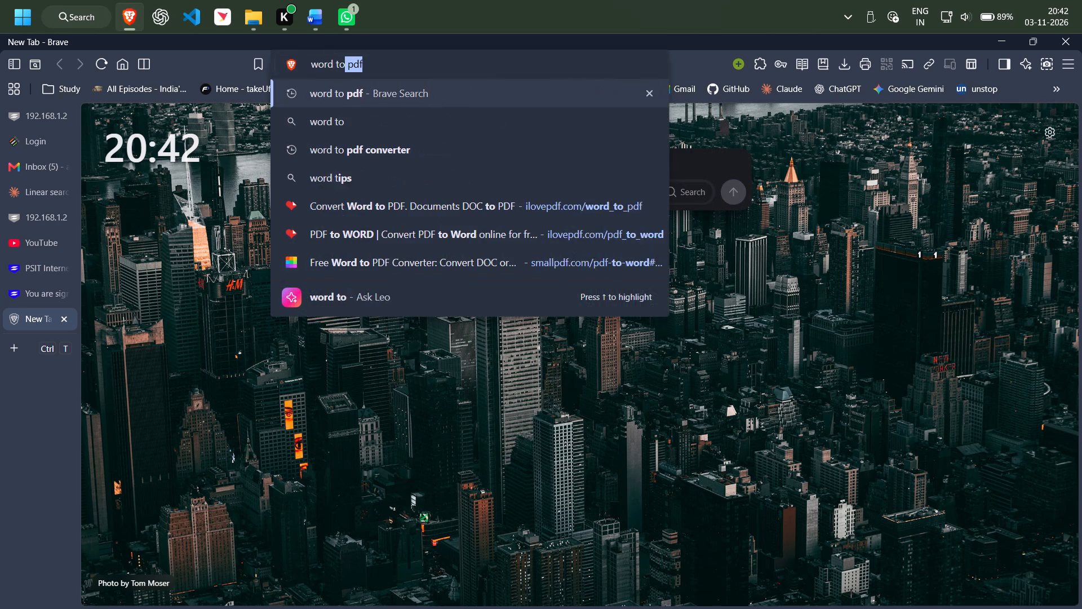
key(space)
key(Return)
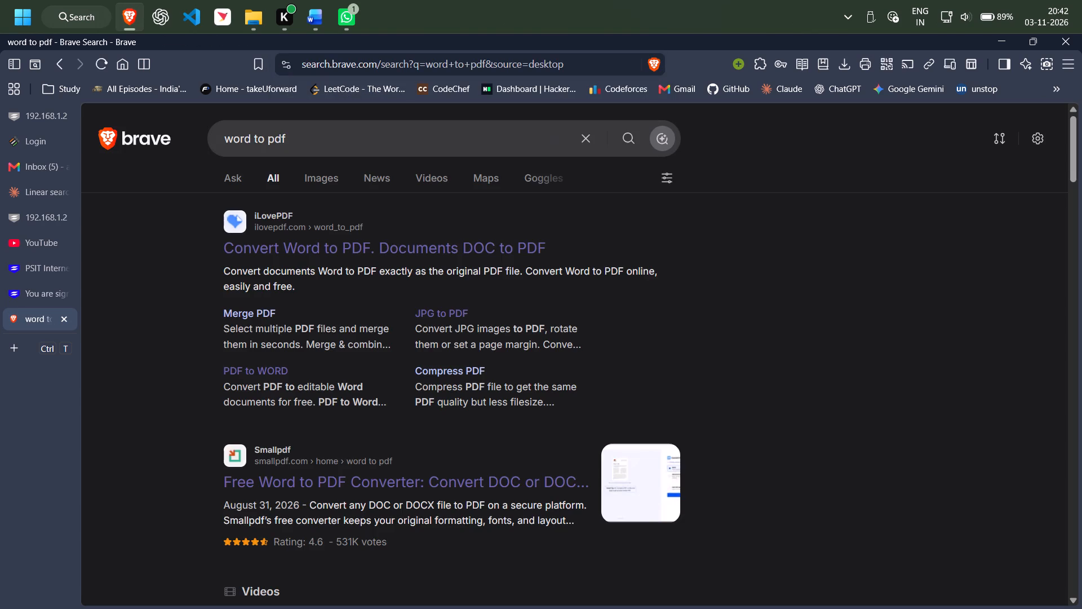
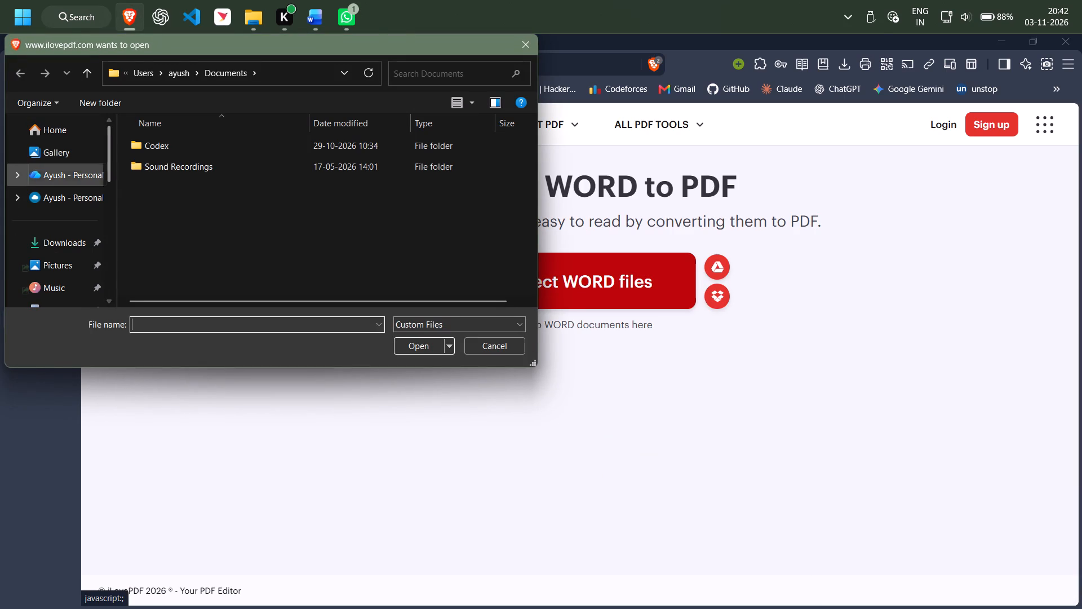
Browse to the Documents folder of the personal OneDrive in the converter's file picker.
click(45, 178)
double_click(166, 166)
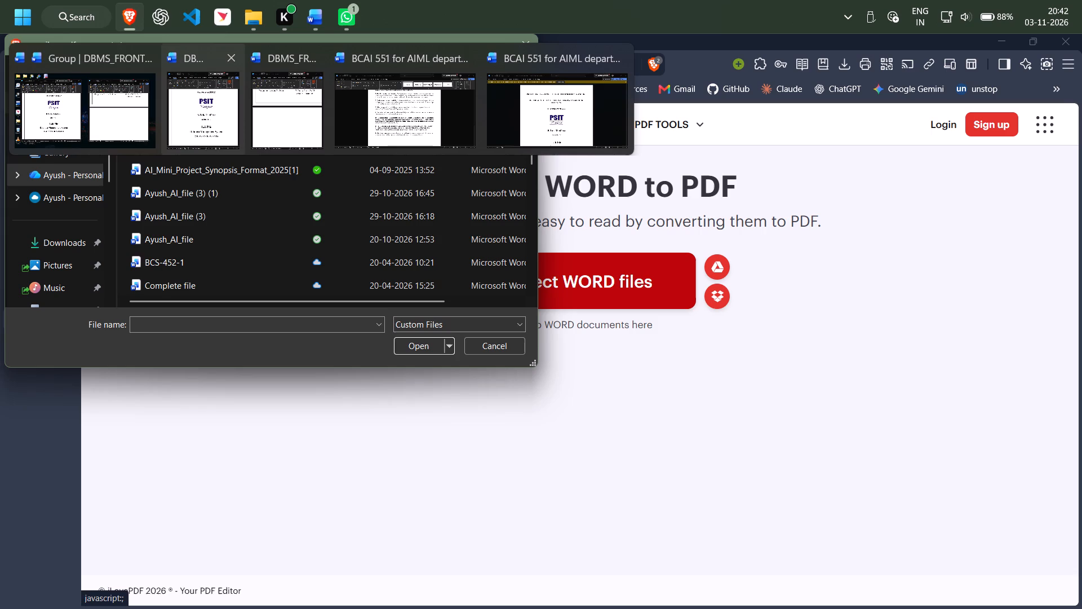
Close the open DBMS_FRONT document in Word.
click(317, 59)
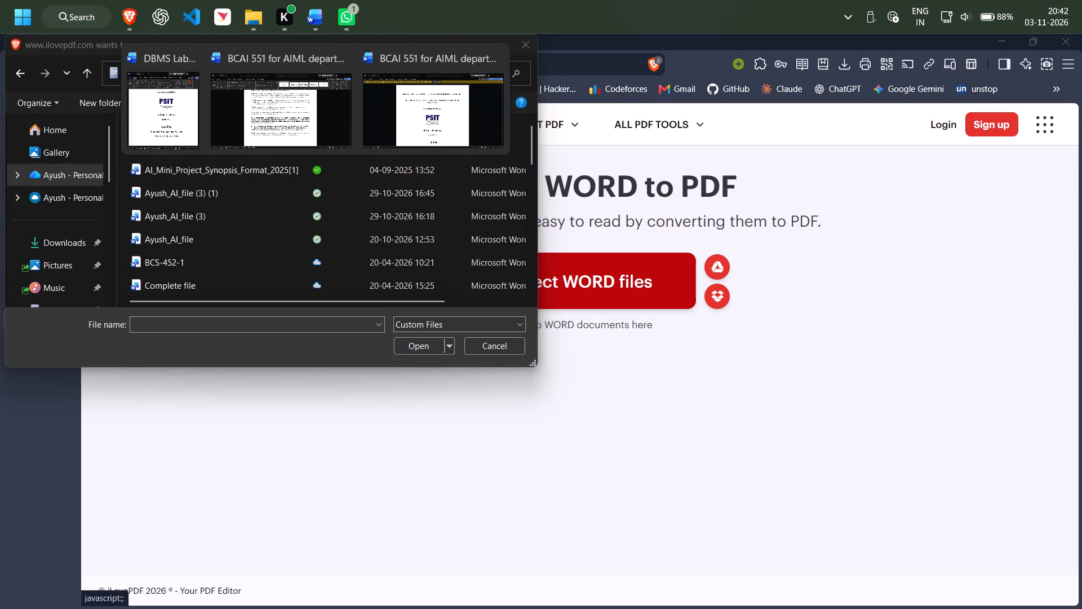
Load the DBMS_FRONT document from the OneDrive Documents folder into the converter and convert it to PDF.
click(239, 230)
scroll(239, 230, down, 10)
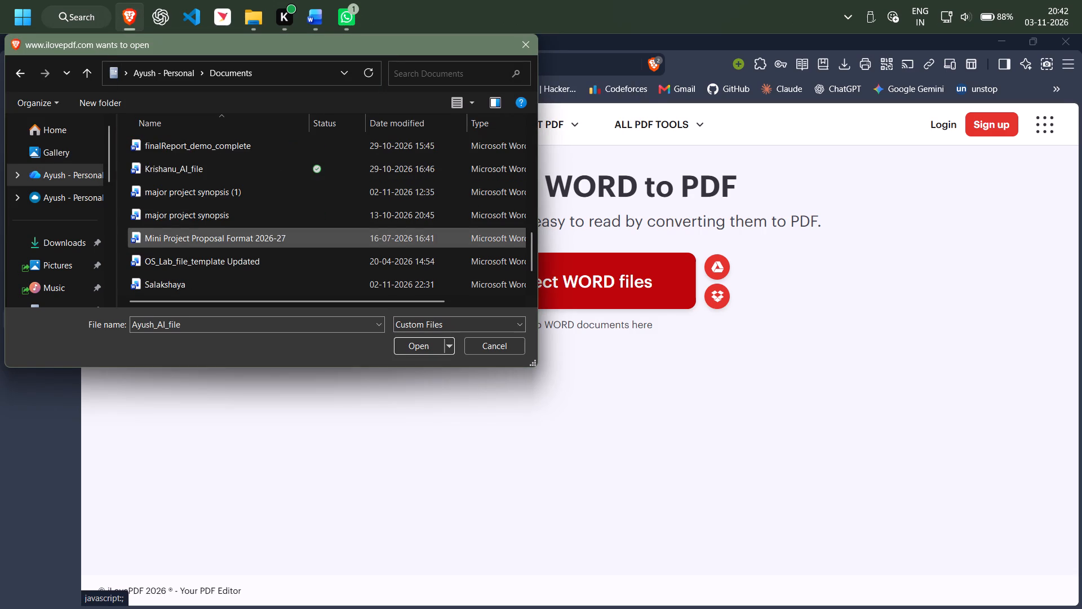
scroll(218, 246, up, 3)
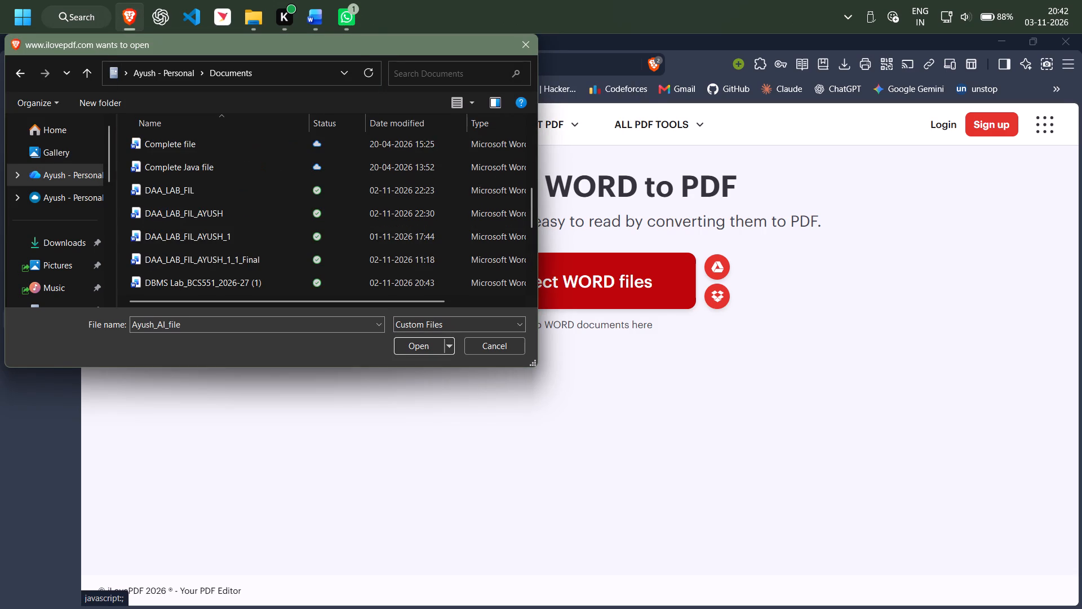
scroll(212, 208, down, 1)
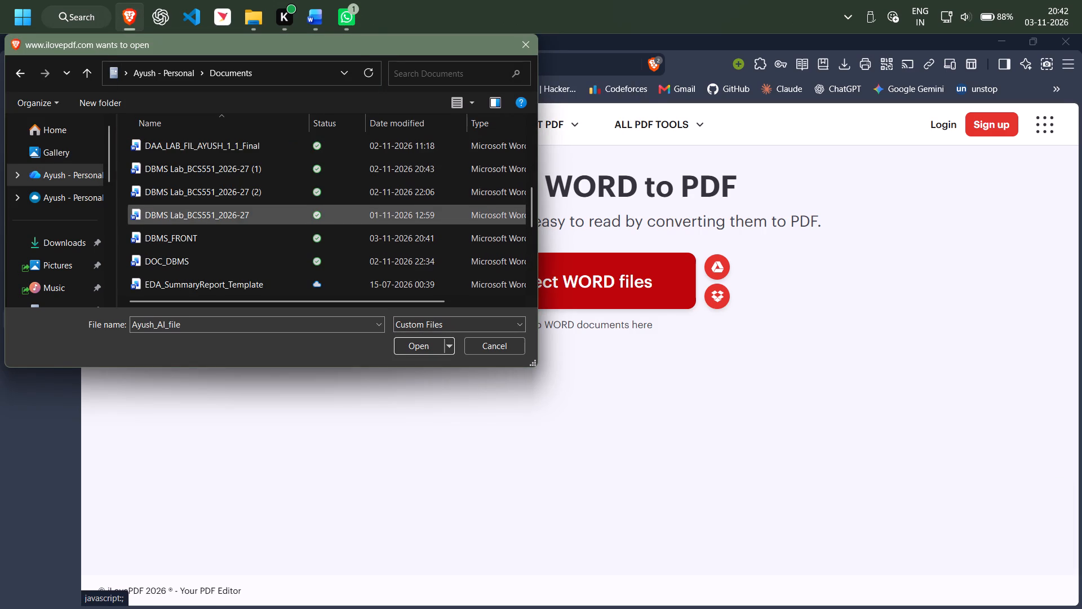
click(205, 233)
click(423, 344)
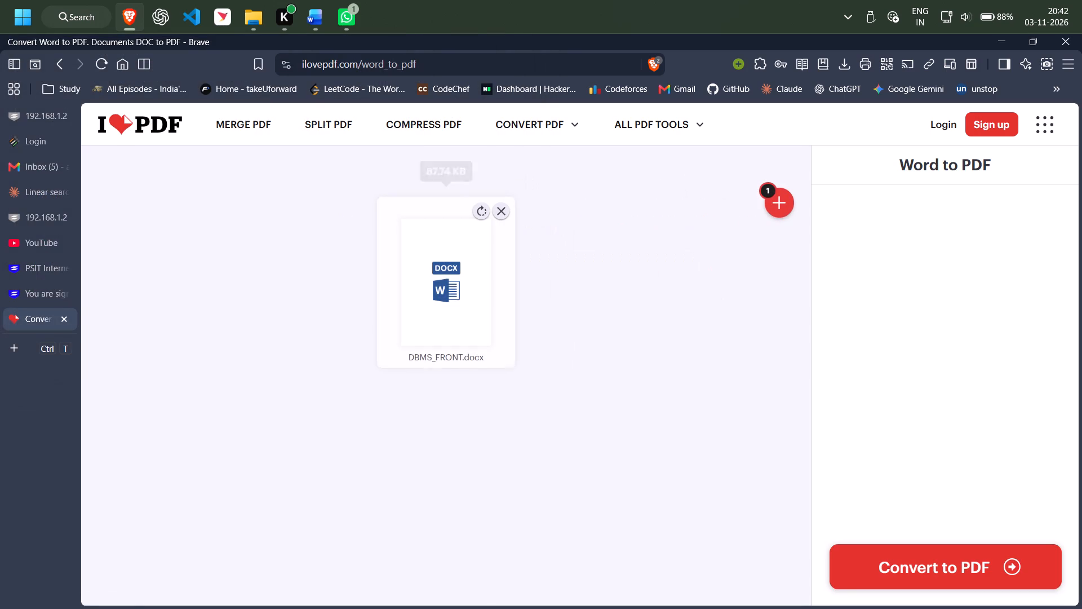
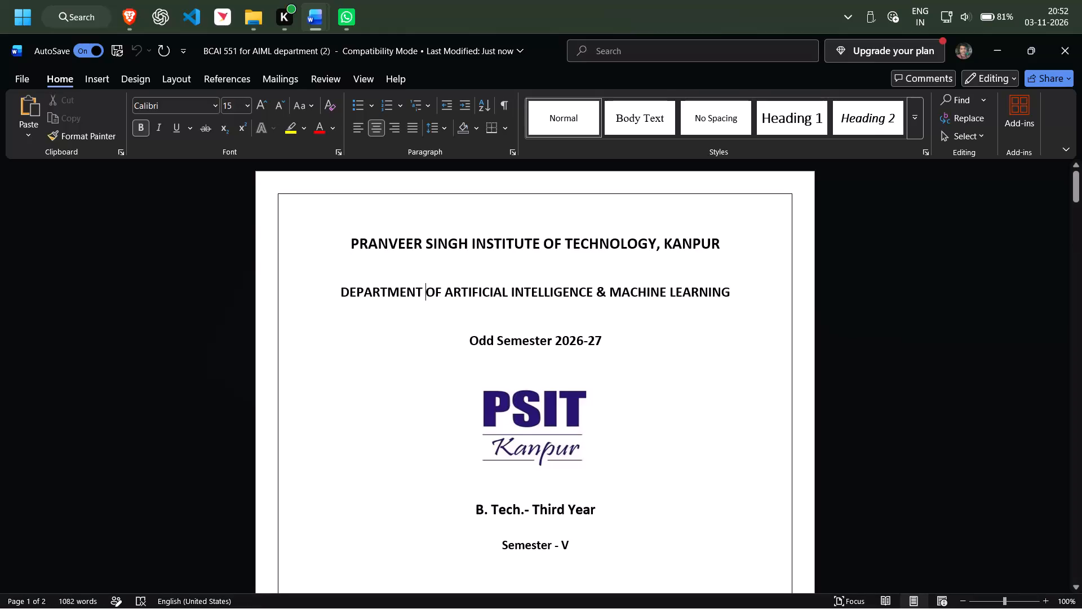
Review the Artificial Intelligence lab file cover page in the BCAI 551 for AIML department (2) document in Word.
click(482, 289)
click(524, 288)
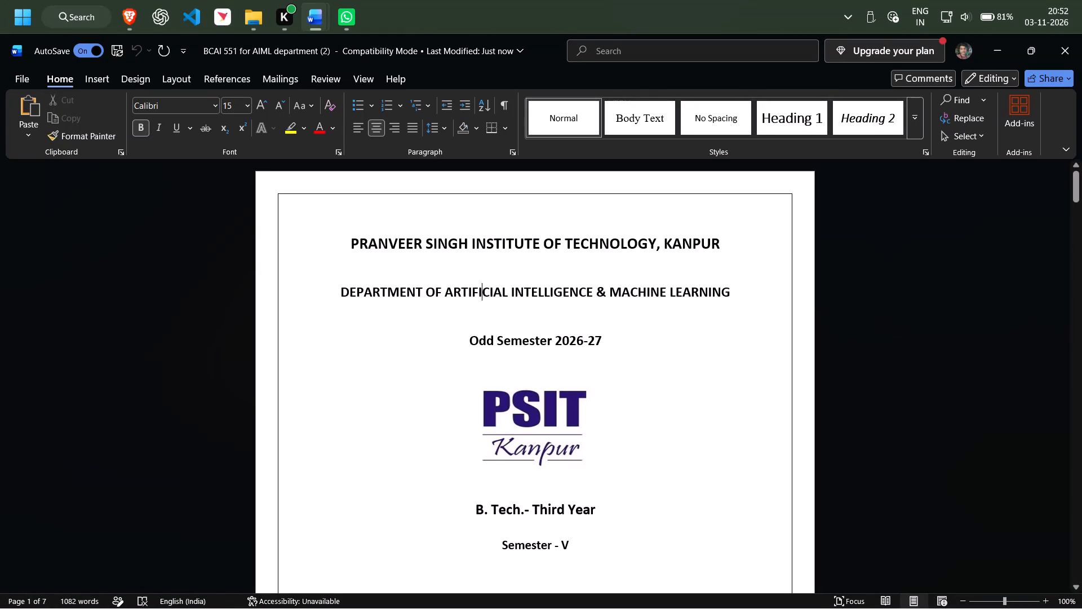
scroll(458, 305, down, 2)
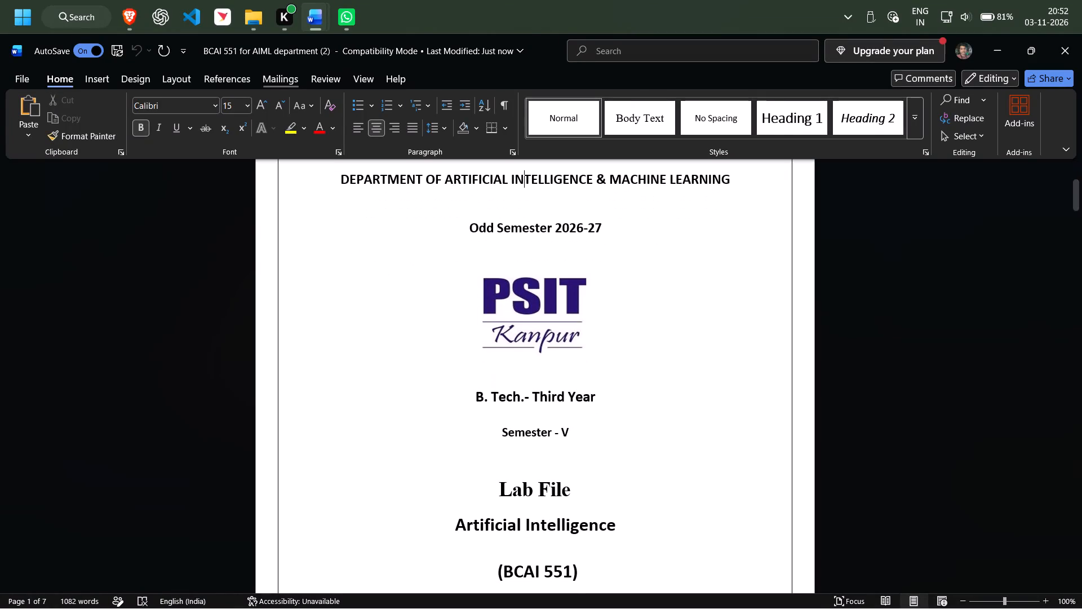
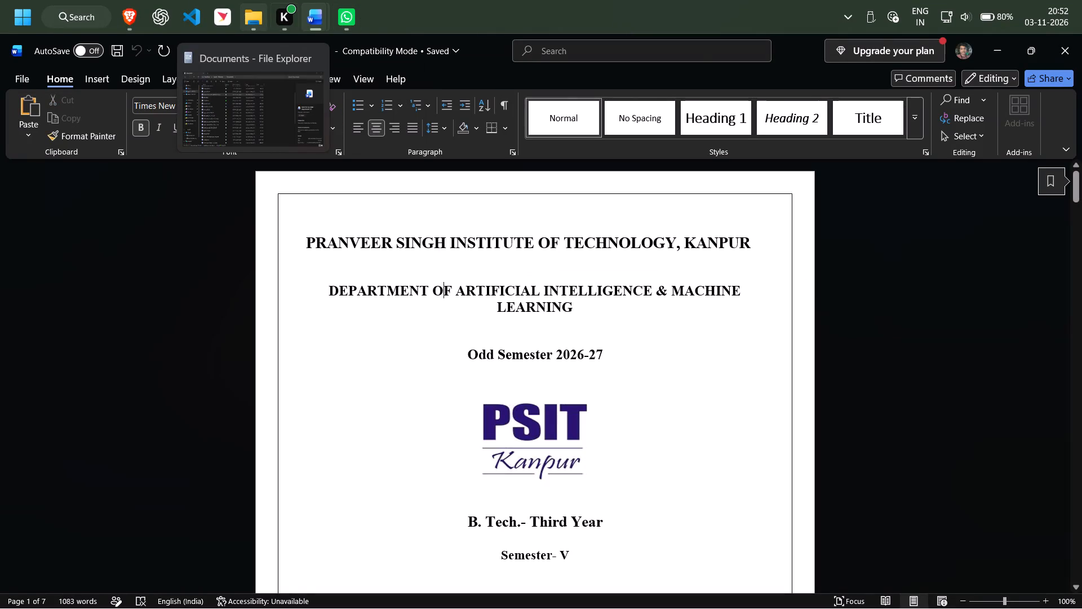
Change all text on the cover page of BCAI 551 for AIML department (2) to Times New Roman.
click(454, 74)
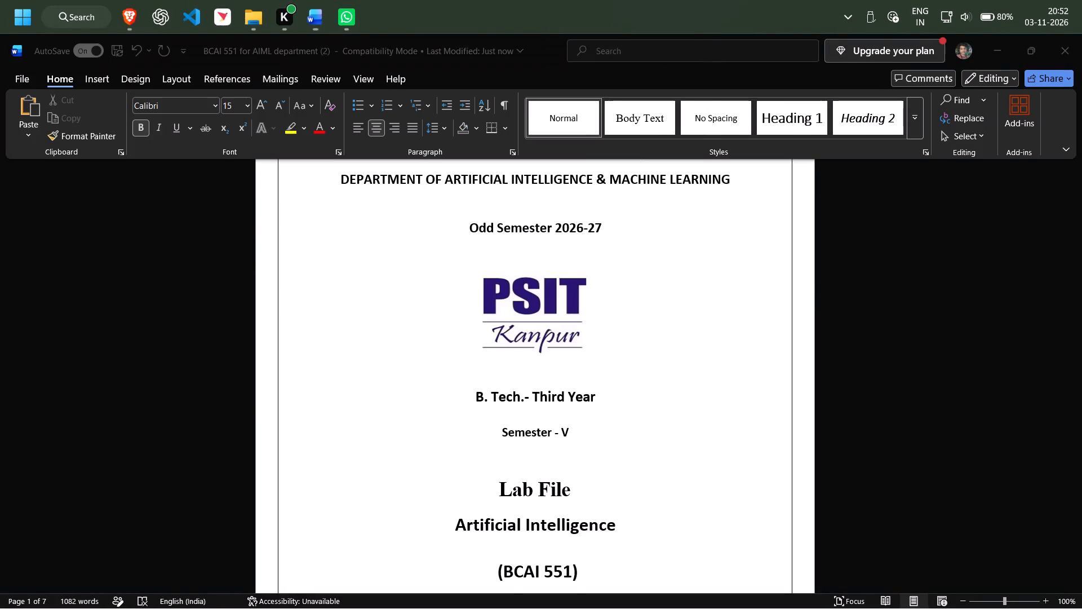
scroll(481, 347, up, 3)
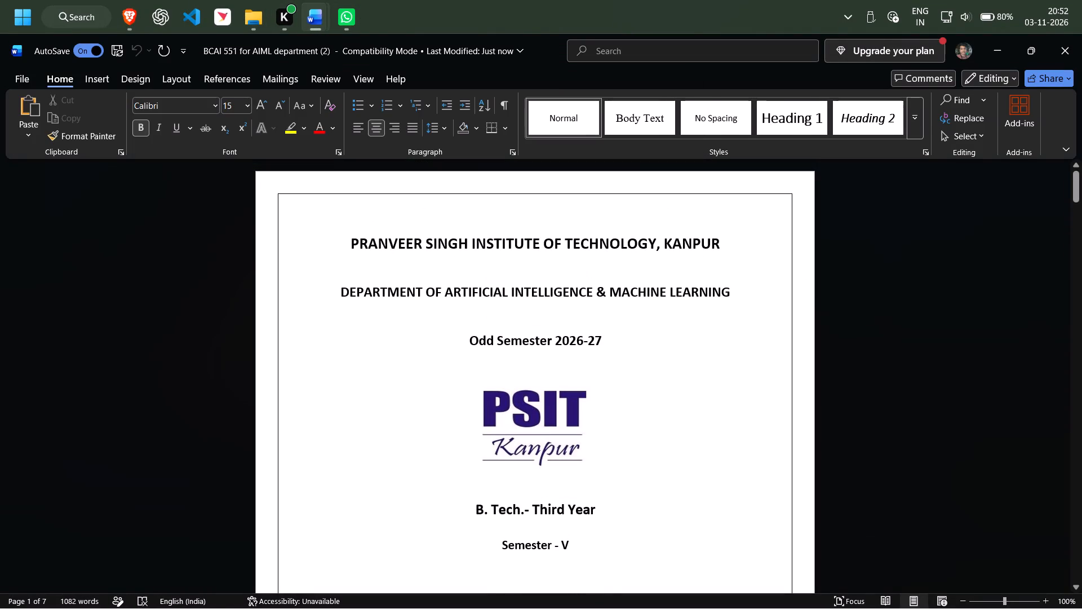
drag(349, 237, 632, 608)
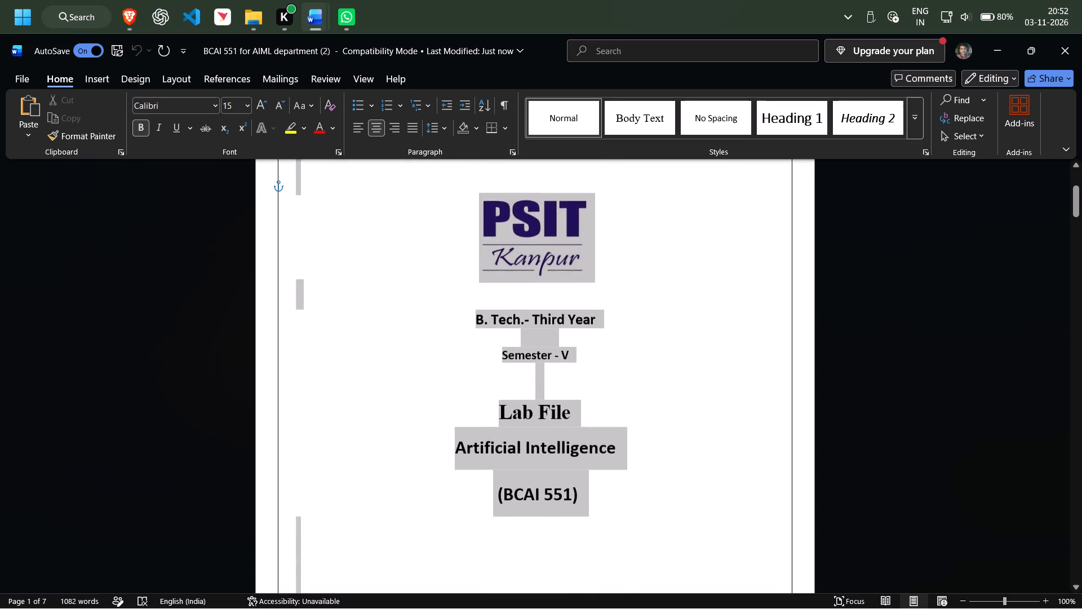
drag(632, 608, 687, 421)
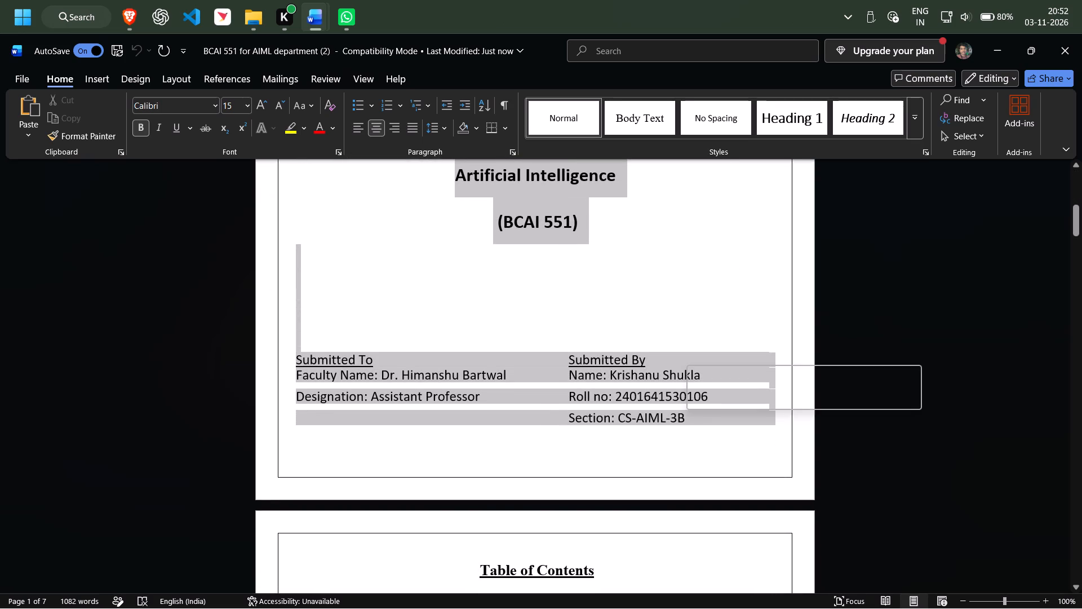
click(212, 105)
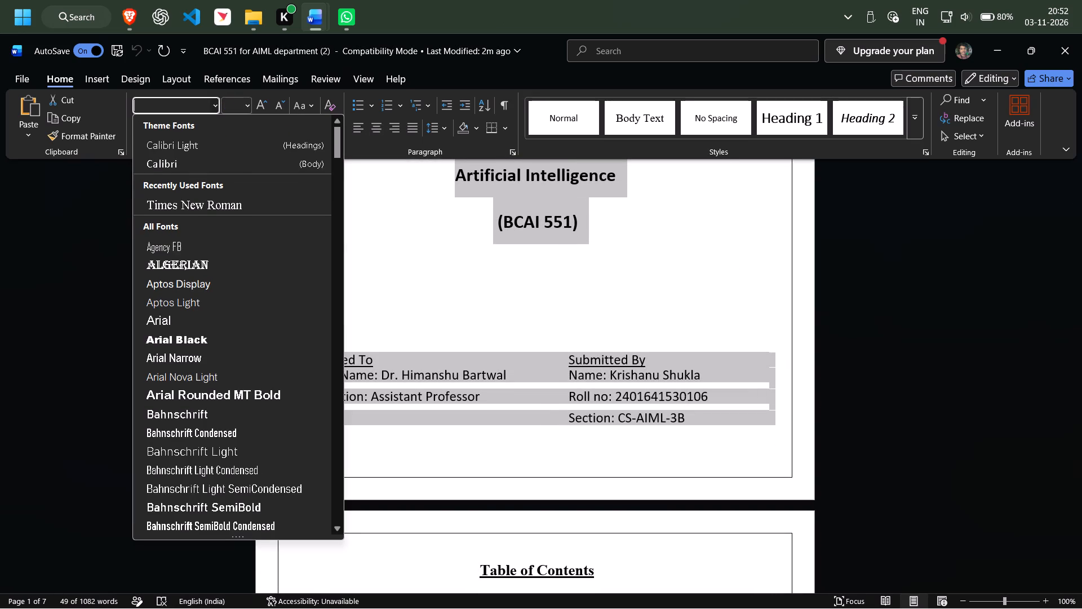
click(185, 208)
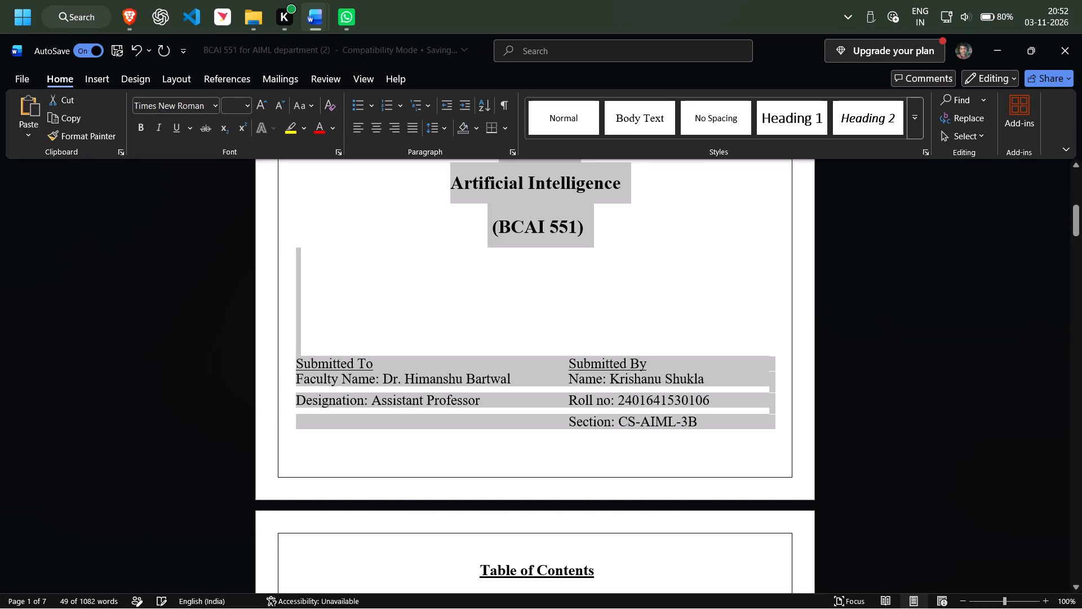
click(679, 342)
scroll(588, 436, up, 12)
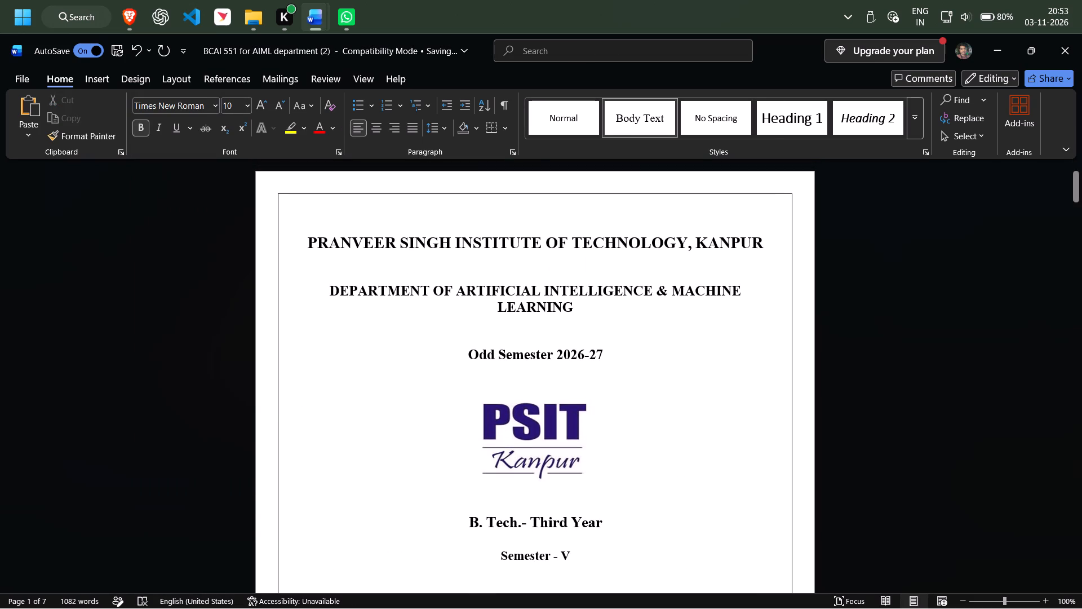
Switch to Brave, close the open BCAI 551 PDF, and return to iLovePDF's Word to PDF converter.
click(129, 5)
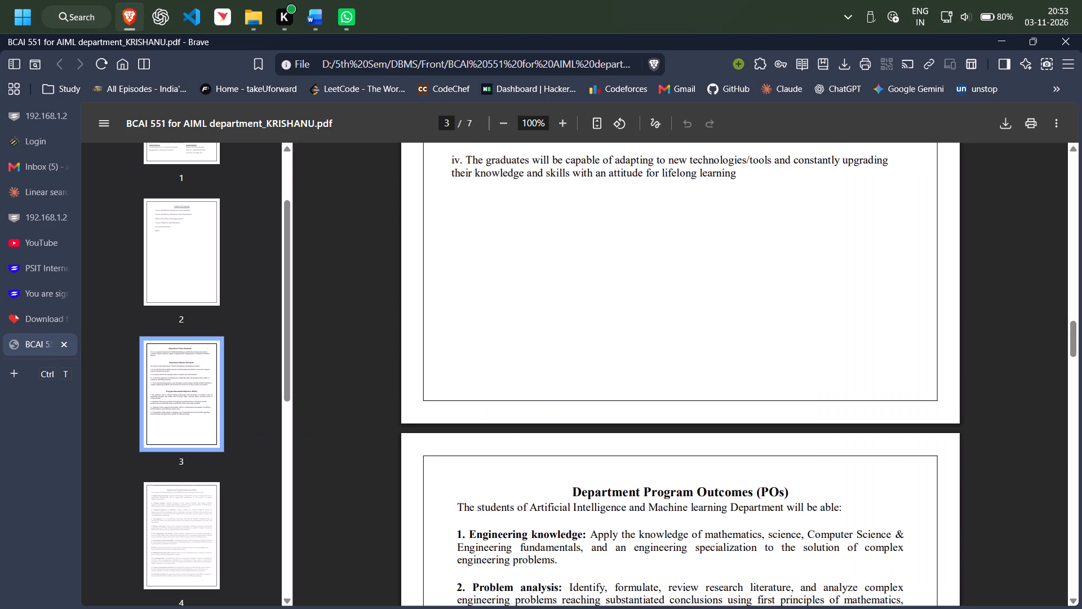
key(ctrl+w)
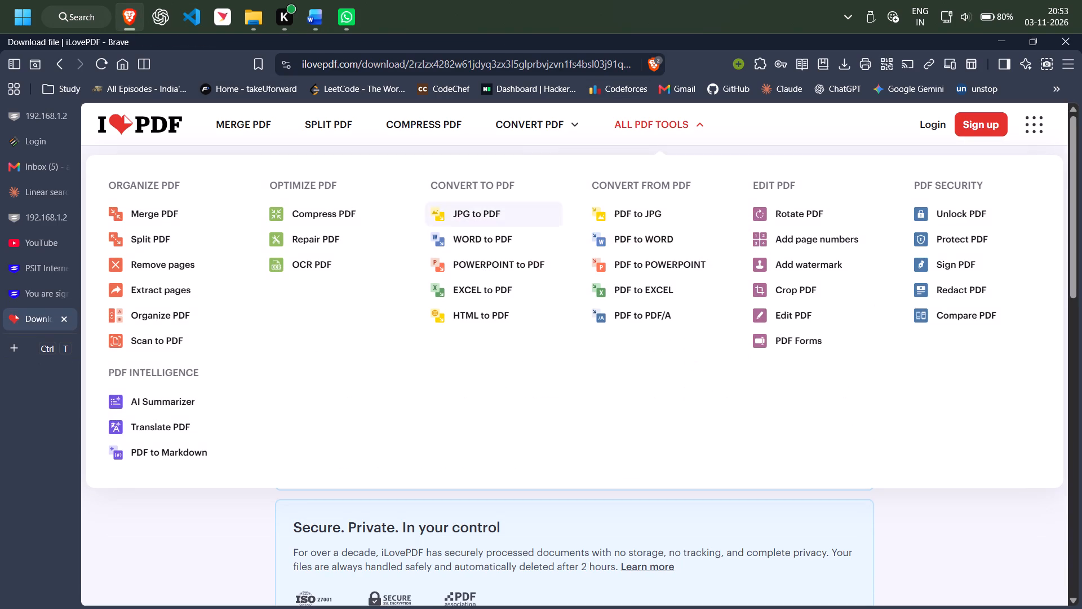
scroll(453, 408, up, 14)
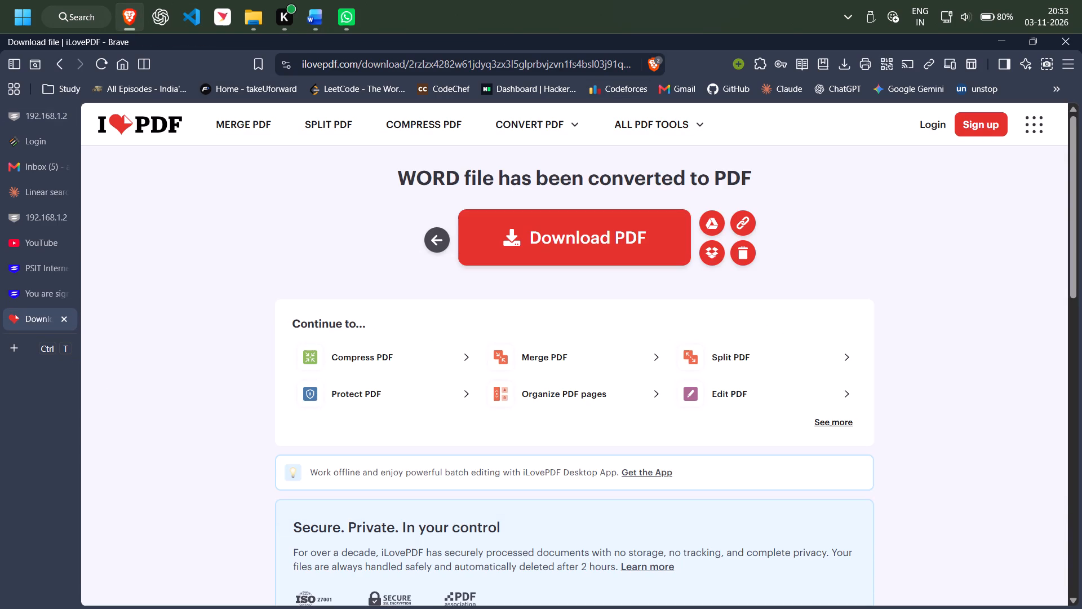
click(440, 235)
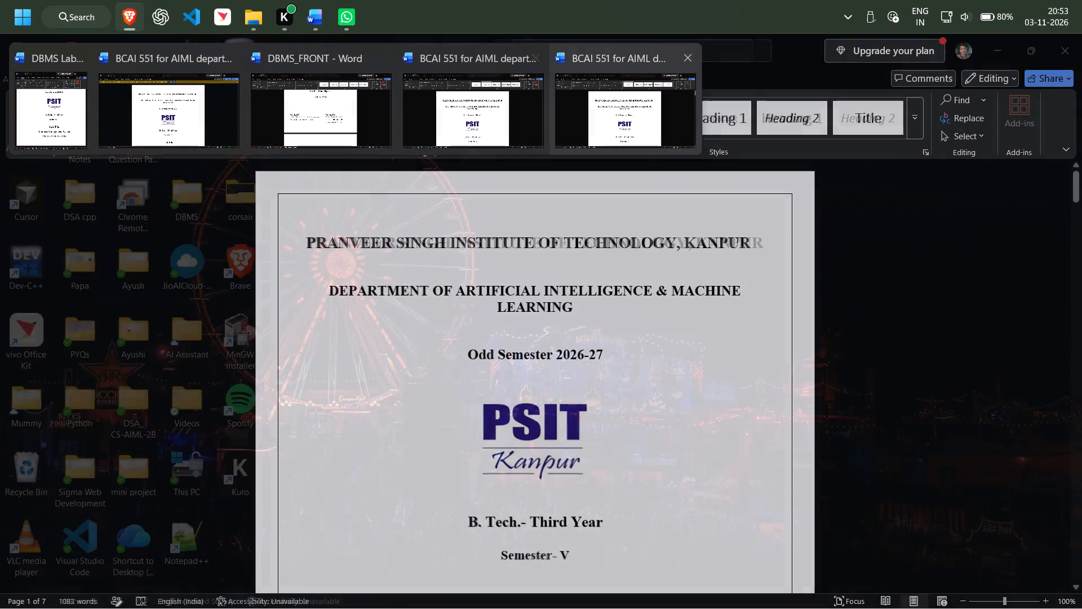
Close the Word window of the edited BCAI 551 for AIML department (2) document.
click(531, 61)
click(566, 62)
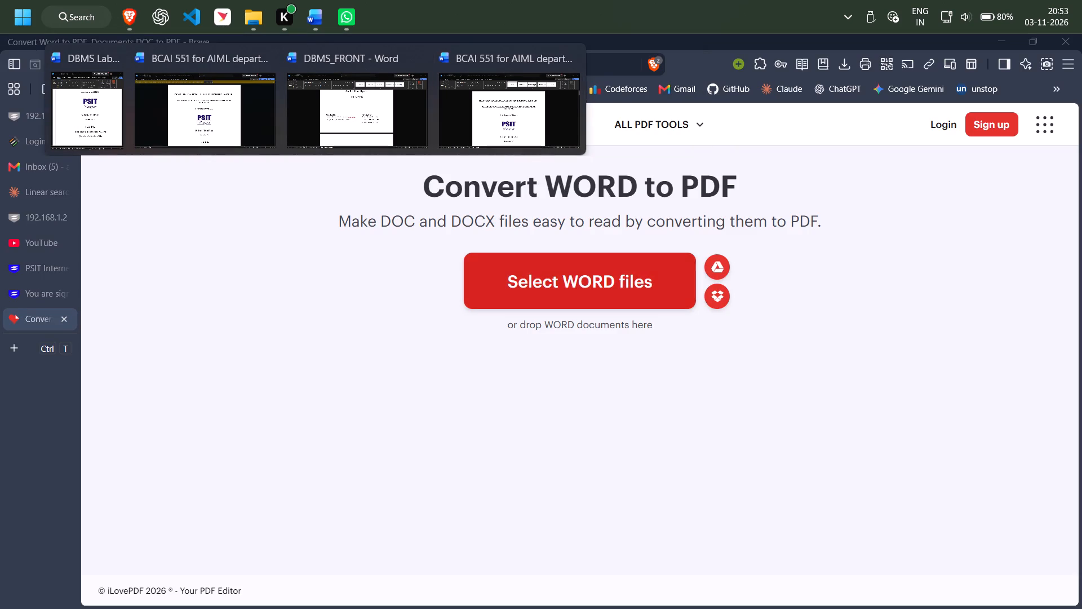
Convert BCAI 551 for AIML department (2) from the OneDrive Documents folder to PDF.
click(559, 303)
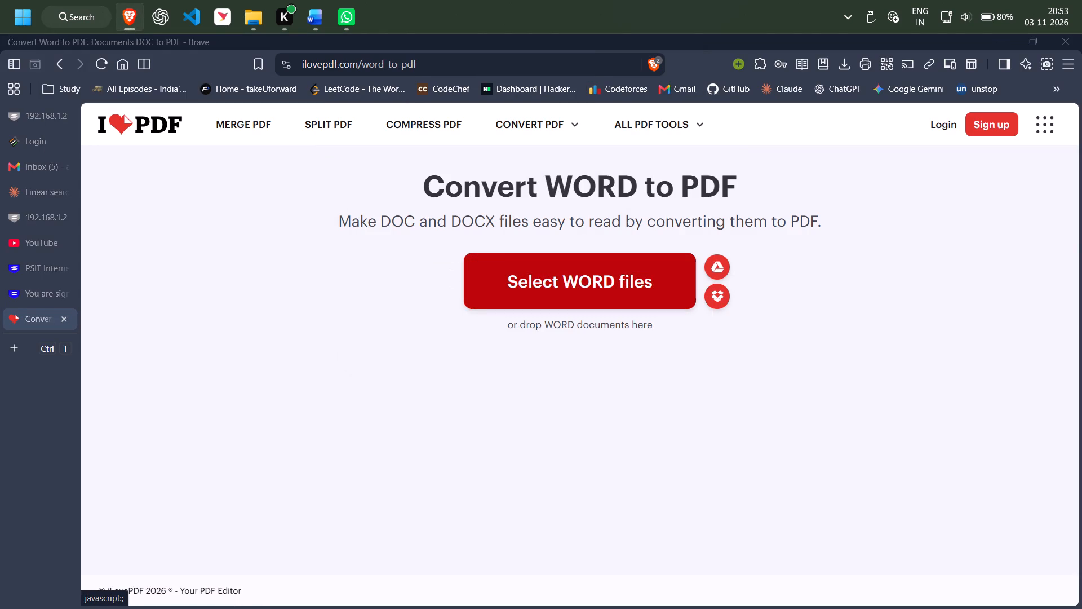
scroll(91, 239, up, 3)
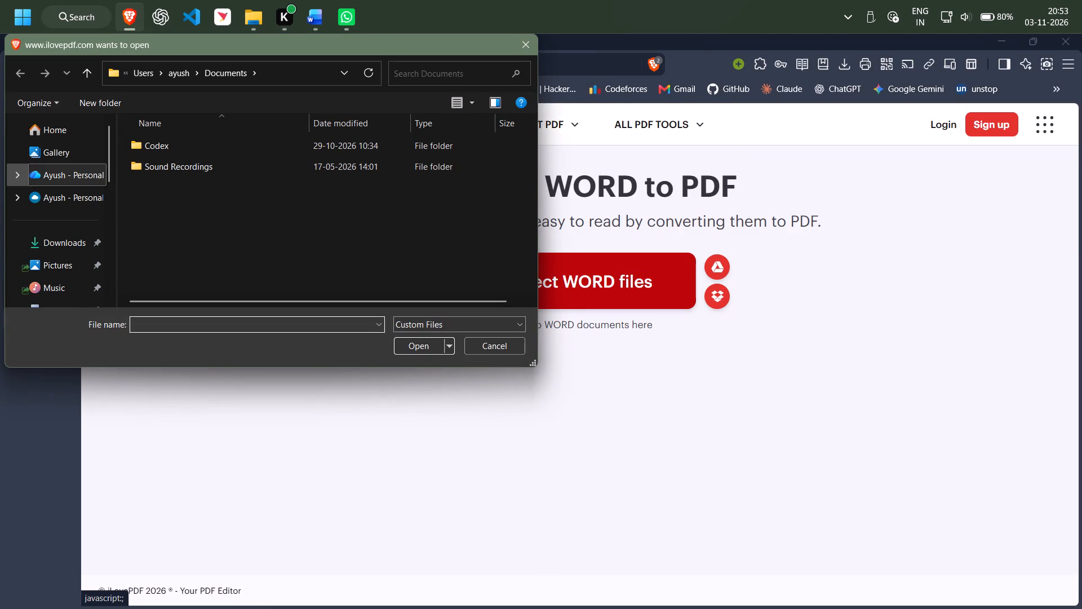
click(71, 173)
double_click(208, 175)
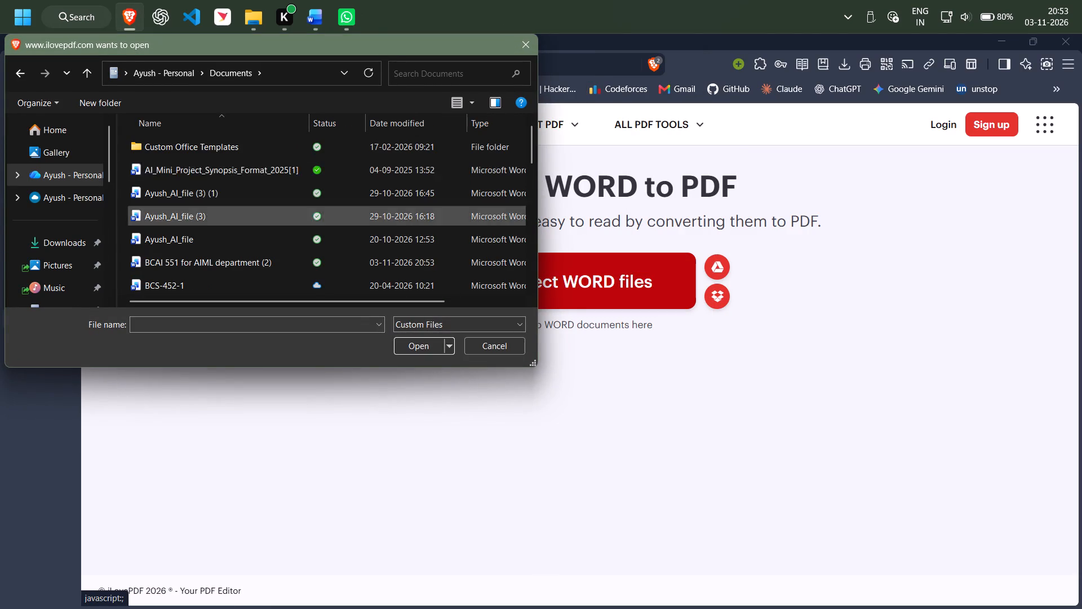
click(214, 253)
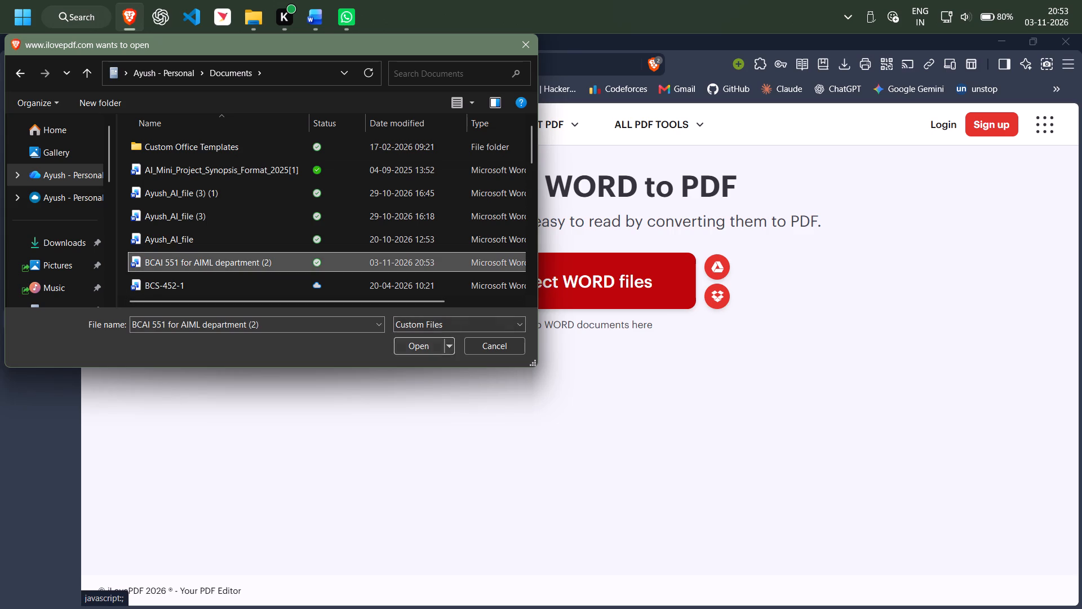
click(409, 351)
click(967, 566)
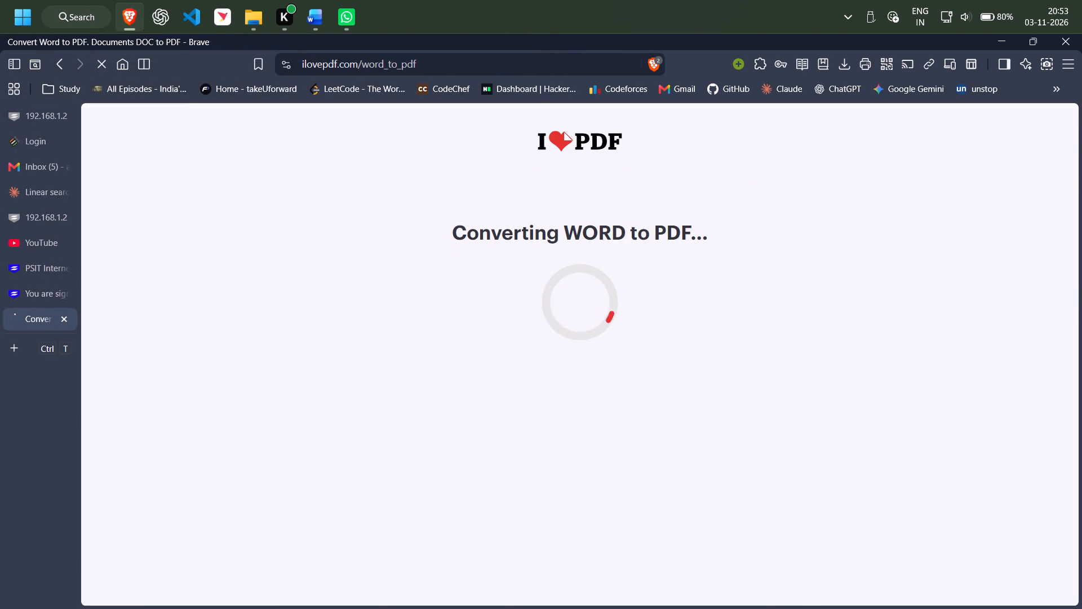
click(592, 262)
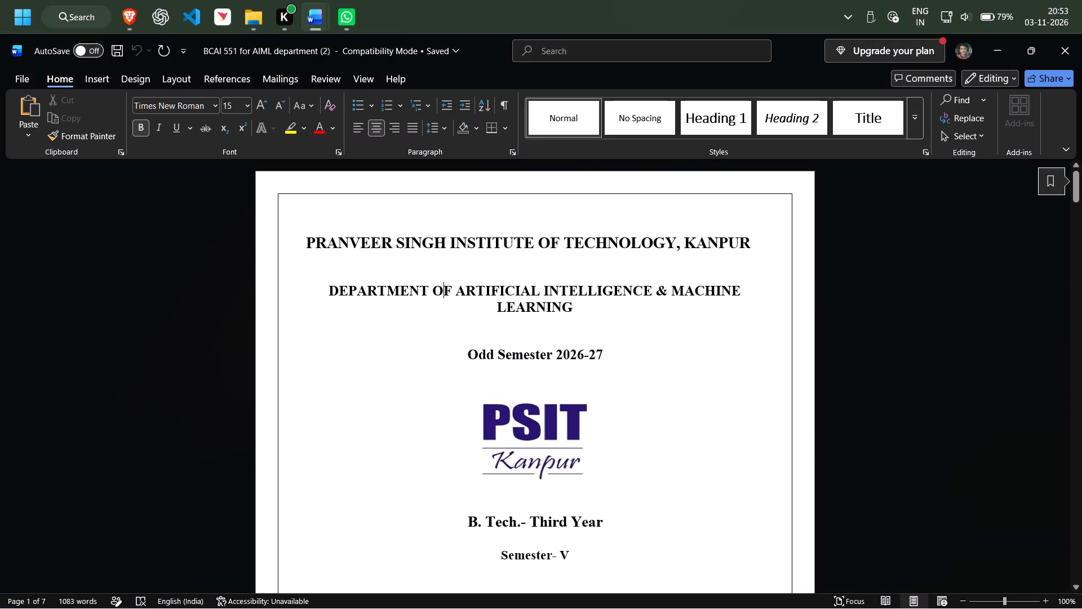
scroll(596, 379, down, 10)
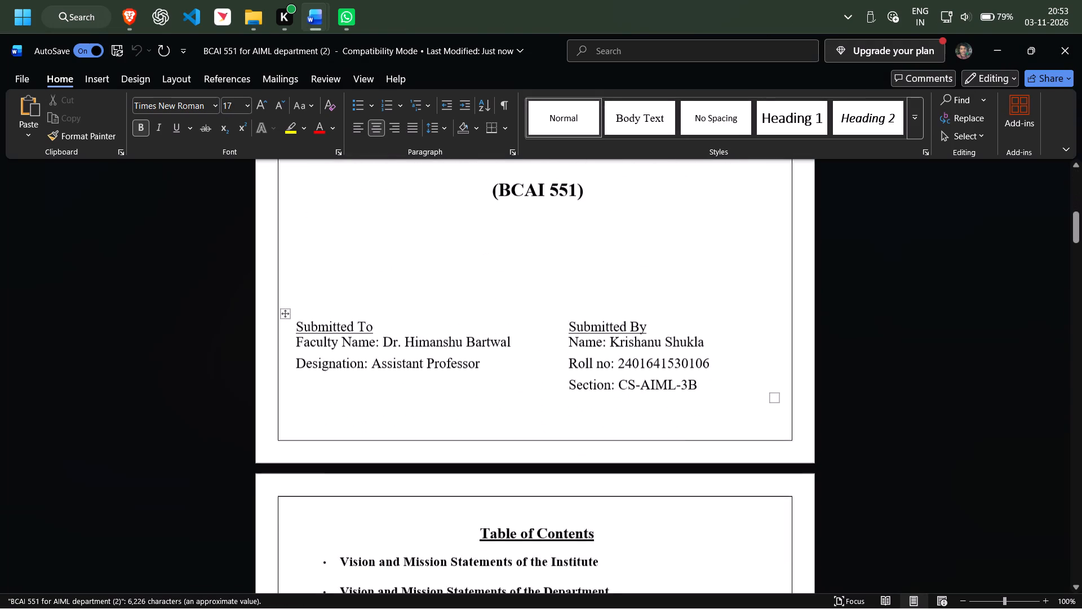
click(450, 291)
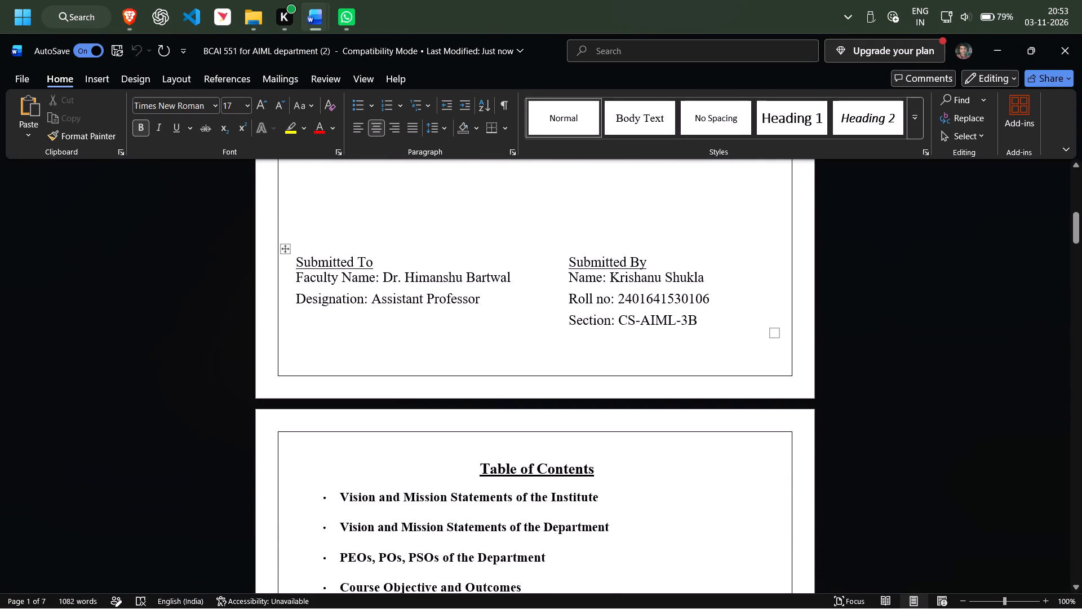
click(450, 284)
scroll(495, 285, up, 9)
scroll(491, 214, up, 1)
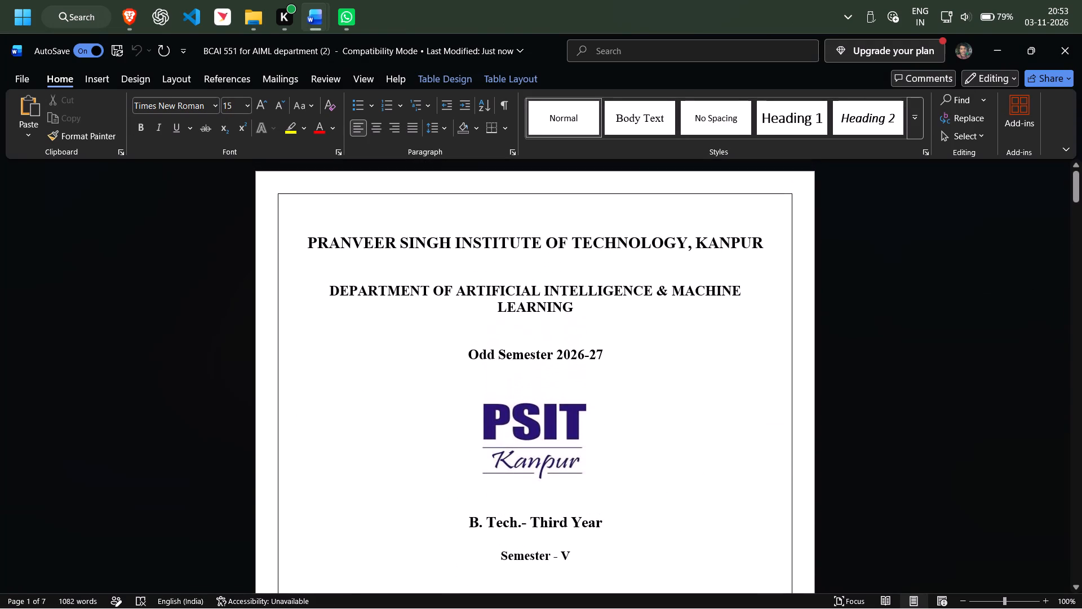
click(495, 249)
scroll(498, 262, down, 15)
scroll(654, 319, down, 1)
scroll(654, 319, up, 4)
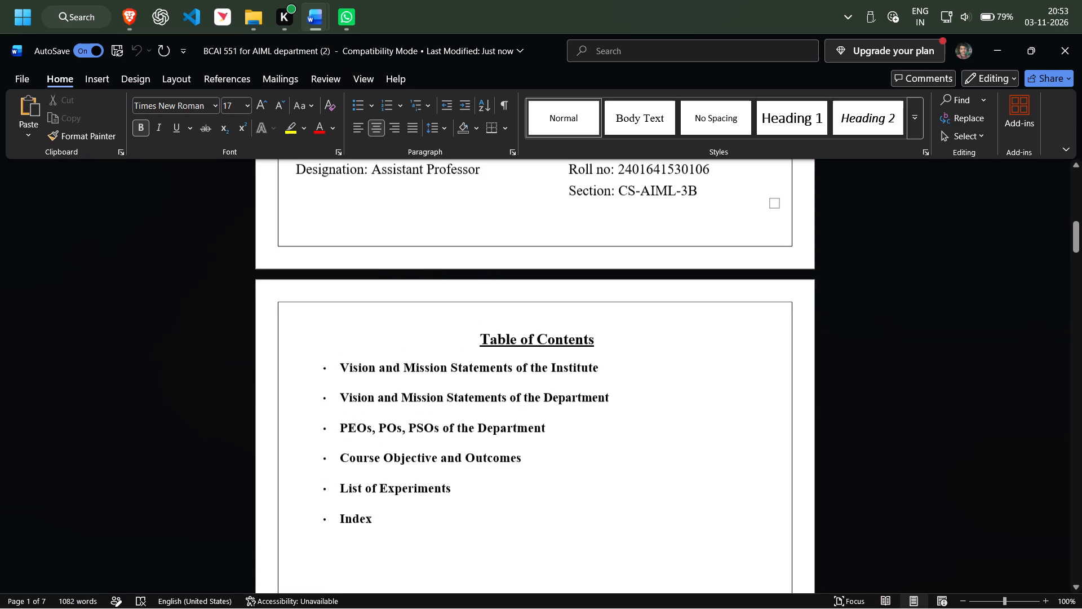
Replace the student's name under Submitted By on the cover page with the other student's full name.
scroll(657, 319, up, 2)
click(711, 285)
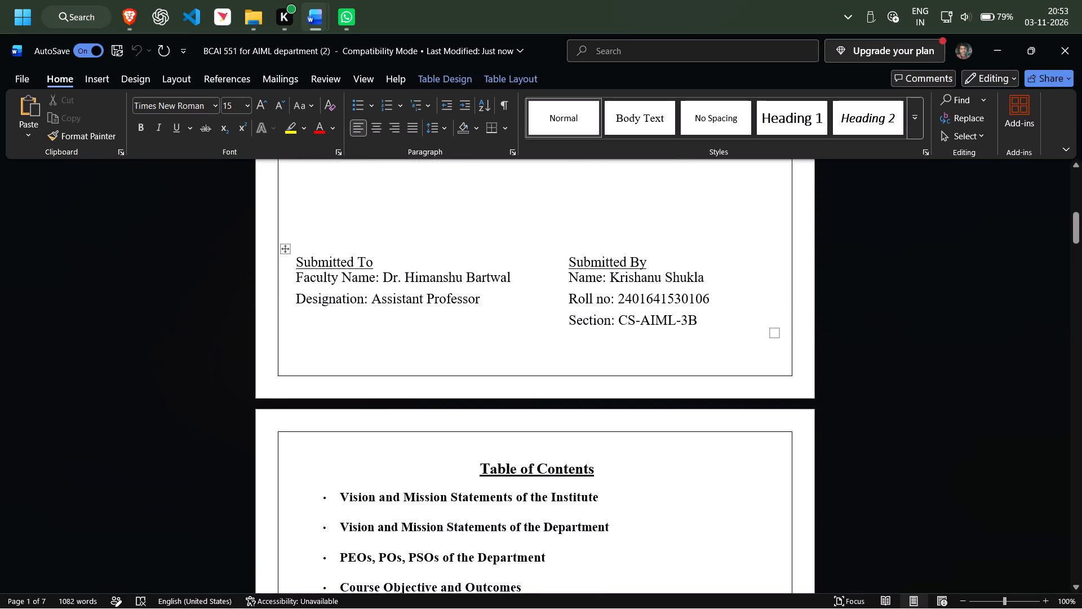
key(ctrl+BackSpace)
key(ctrl+BackSpace)
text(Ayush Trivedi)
Edit the ending digits of the roll number under Submitted By to match the newly entered student.
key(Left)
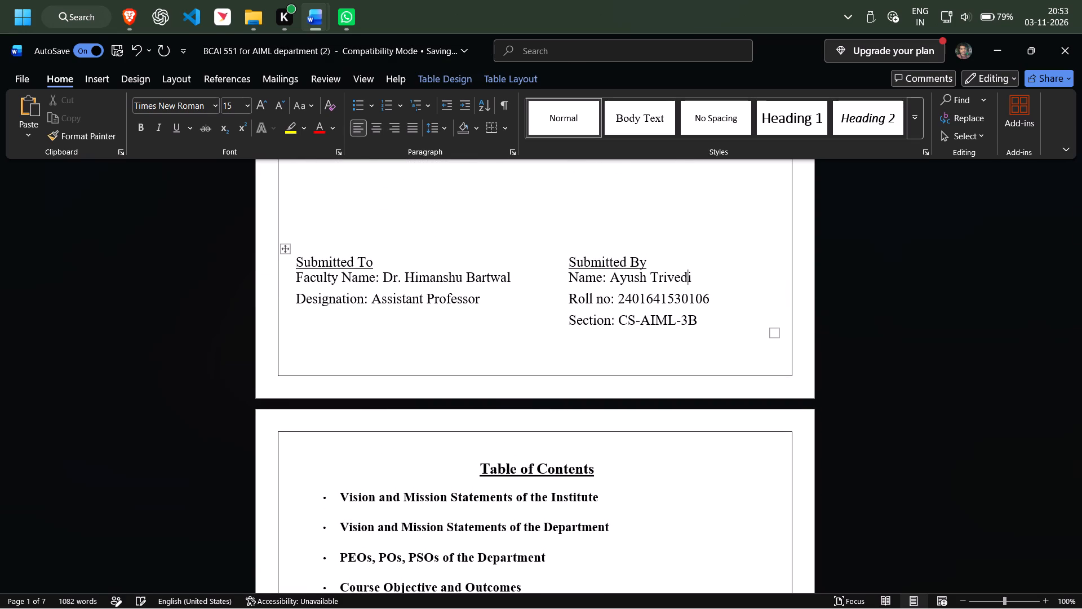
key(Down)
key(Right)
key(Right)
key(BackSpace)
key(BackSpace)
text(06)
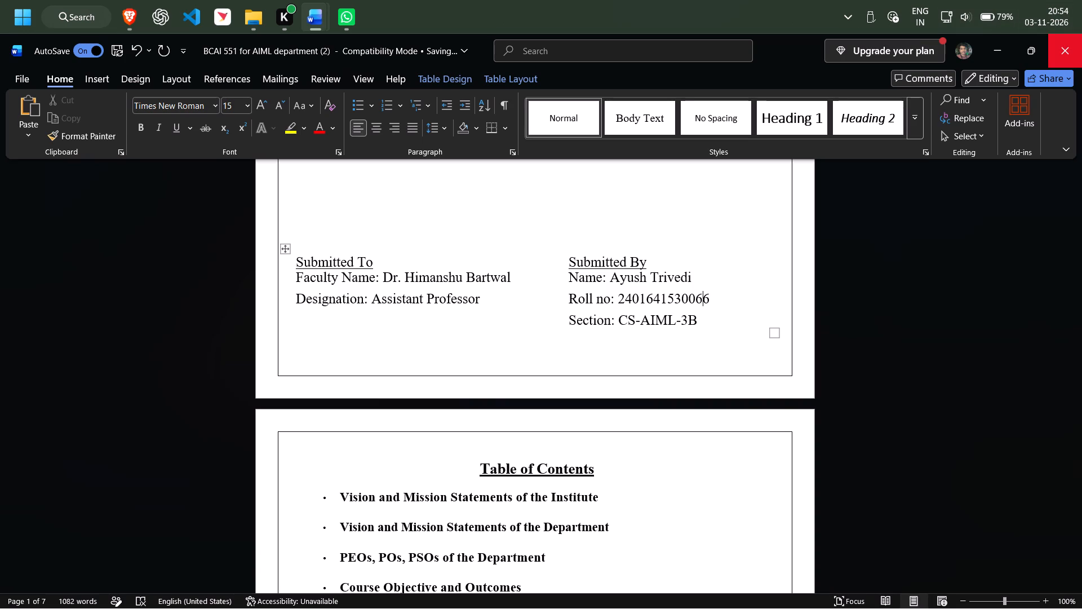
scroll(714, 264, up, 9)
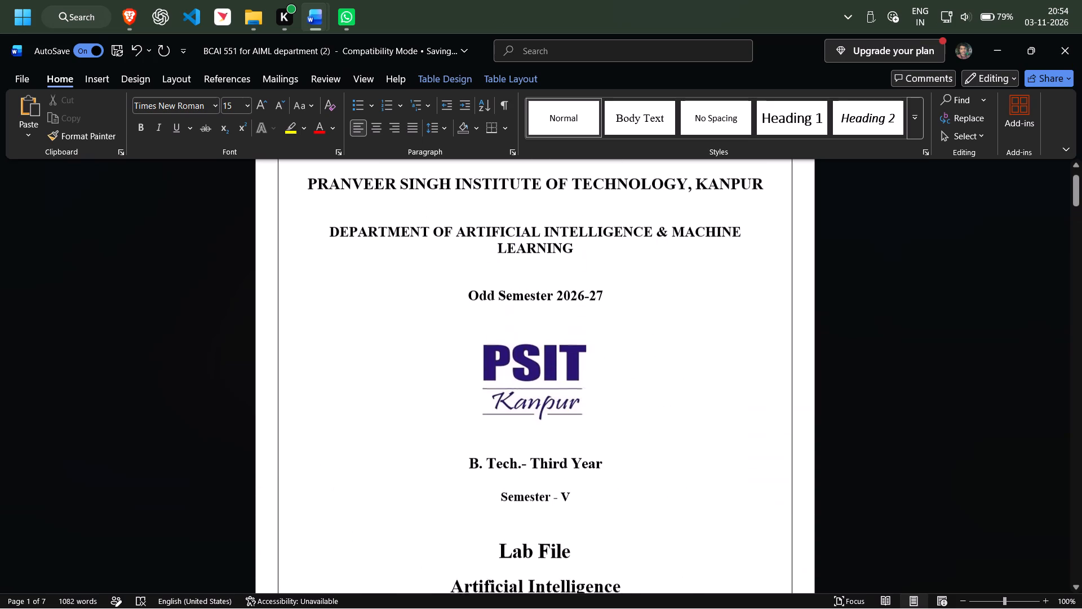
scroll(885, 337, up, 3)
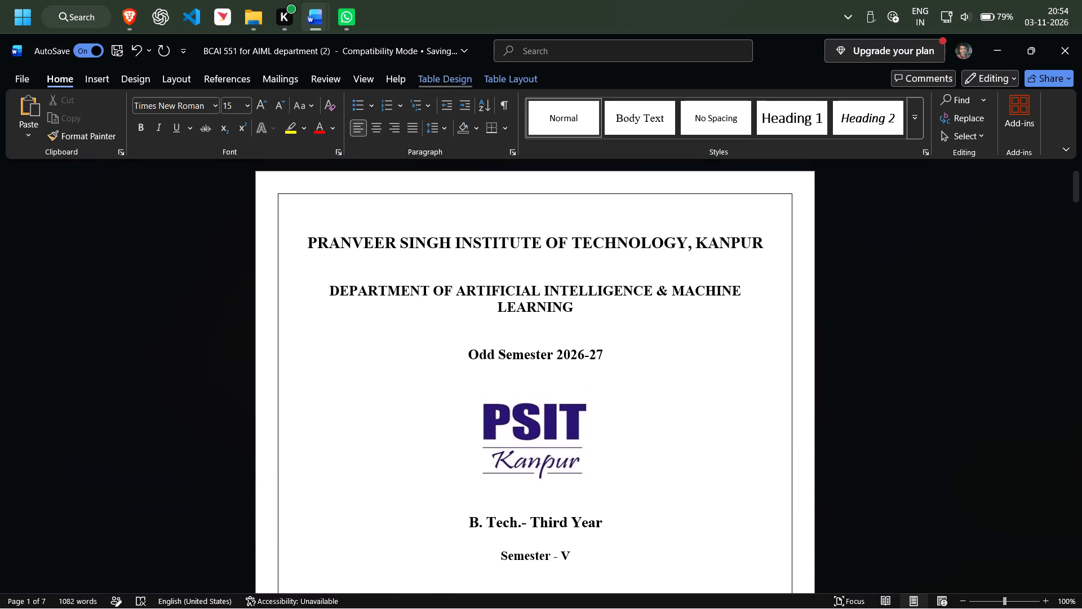
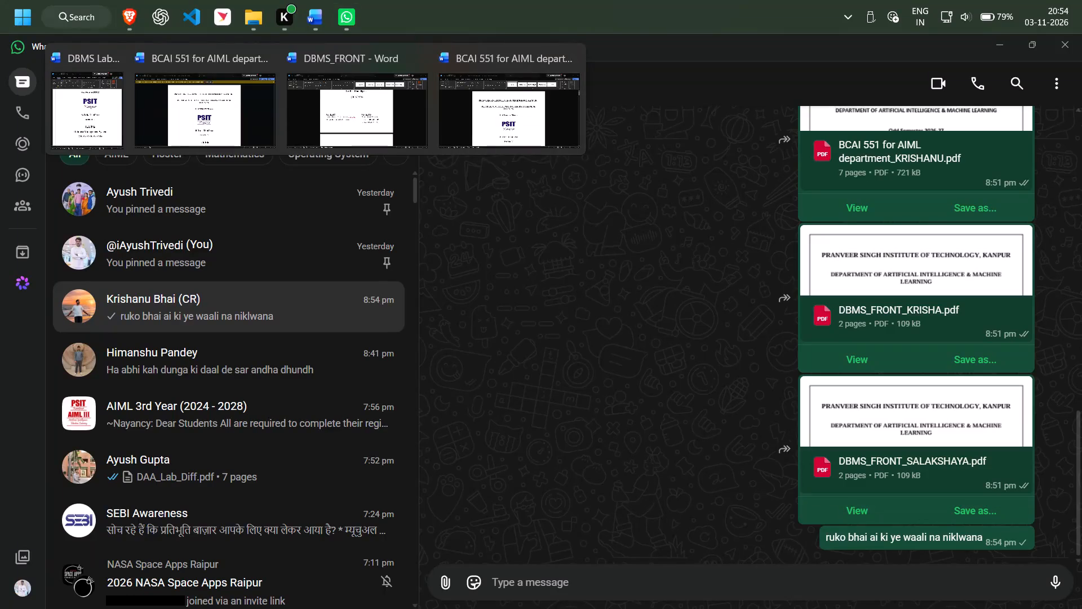
Close the Word window of the reopened BCAI 551 for AIML department (2) document.
click(575, 51)
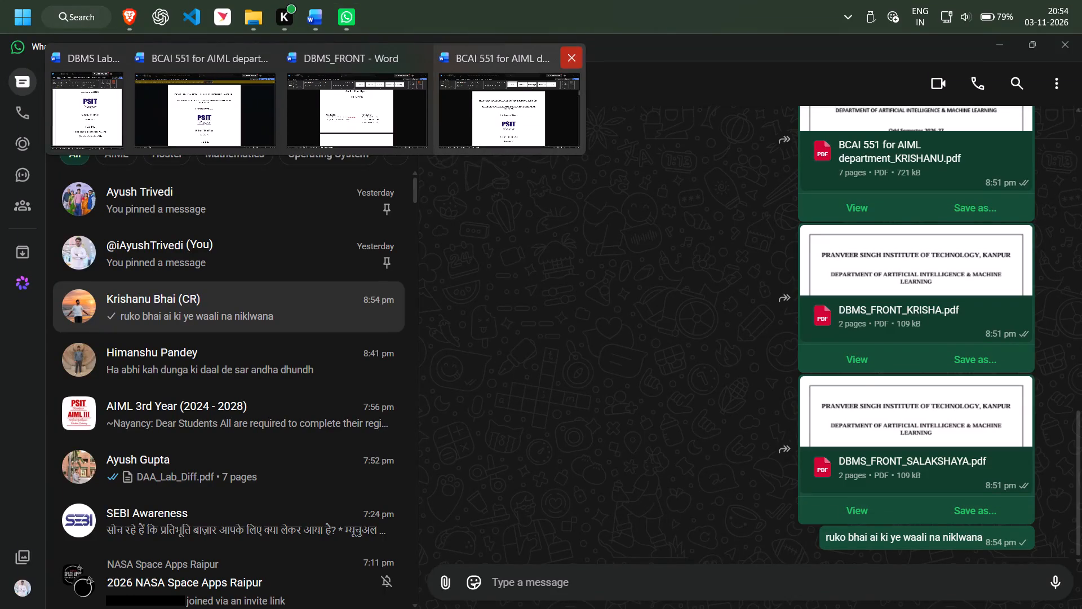
Switch to iLovePDF in Brave and load BCAI 551 for AIML department (2) from the OneDrive Documents folder into the Word to PDF converter.
click(121, 12)
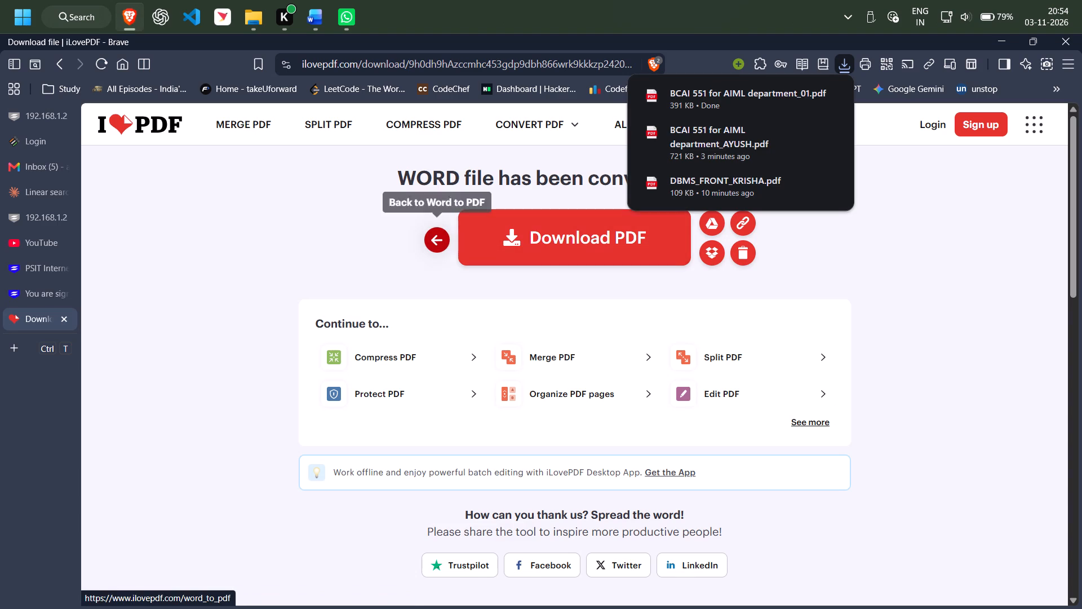
click(431, 241)
click(542, 290)
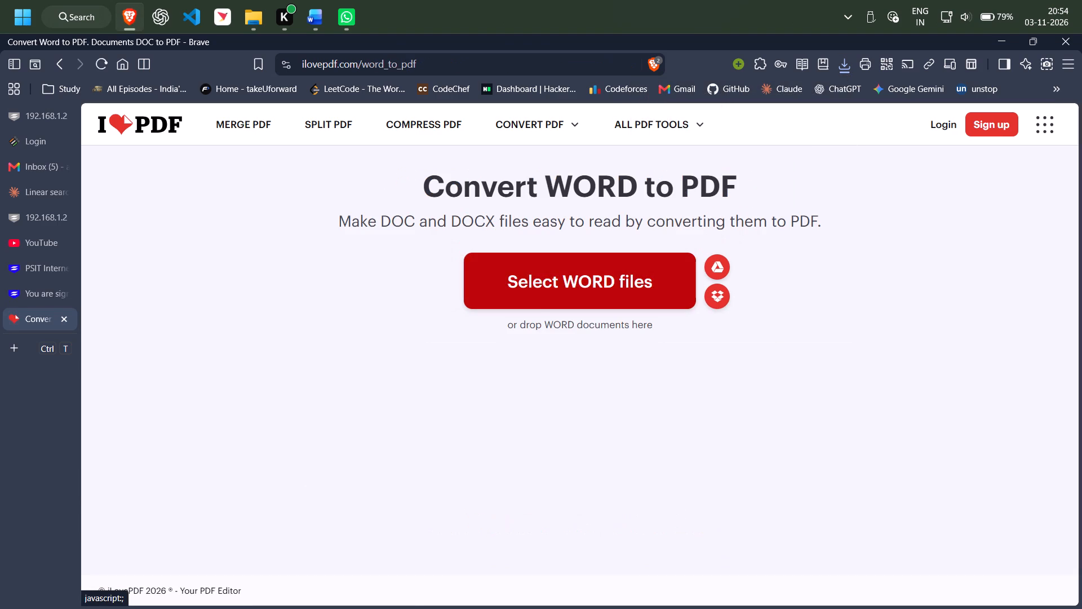
scroll(86, 169, up, 4)
double_click(86, 169)
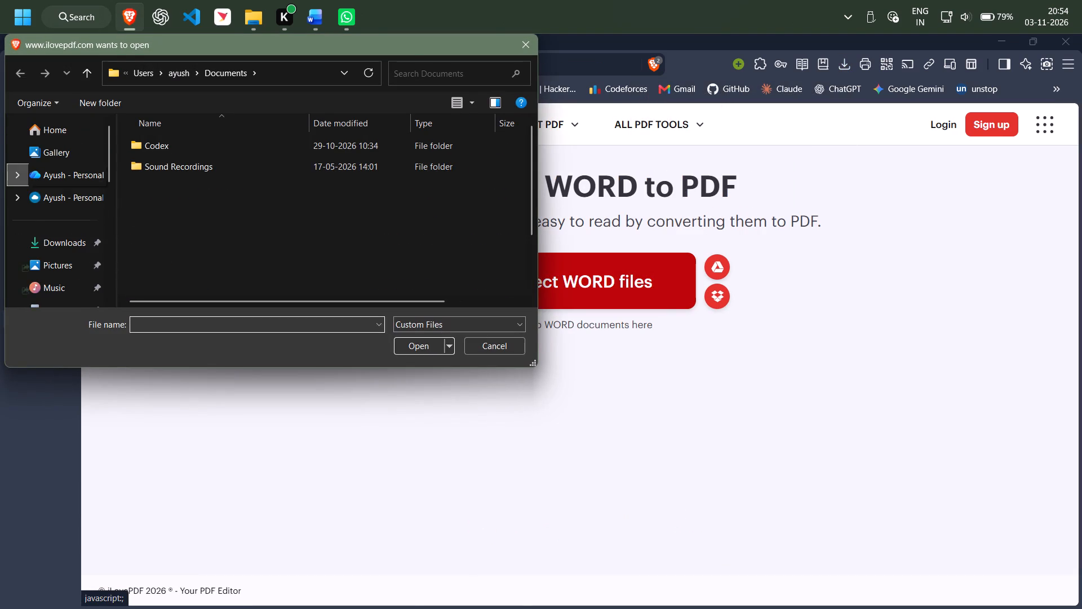
double_click(203, 168)
click(241, 255)
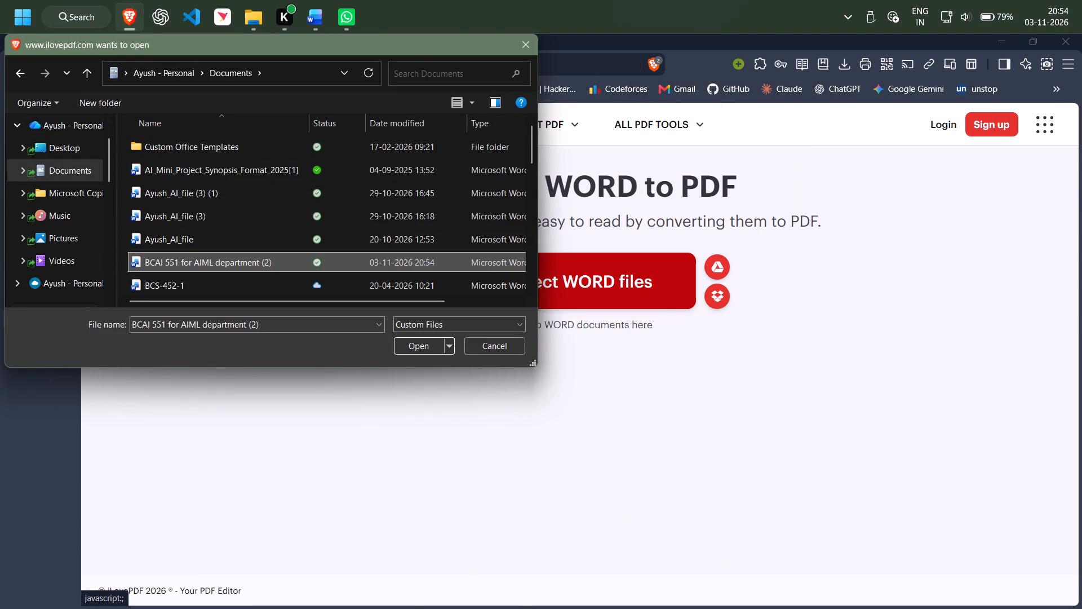
click(410, 343)
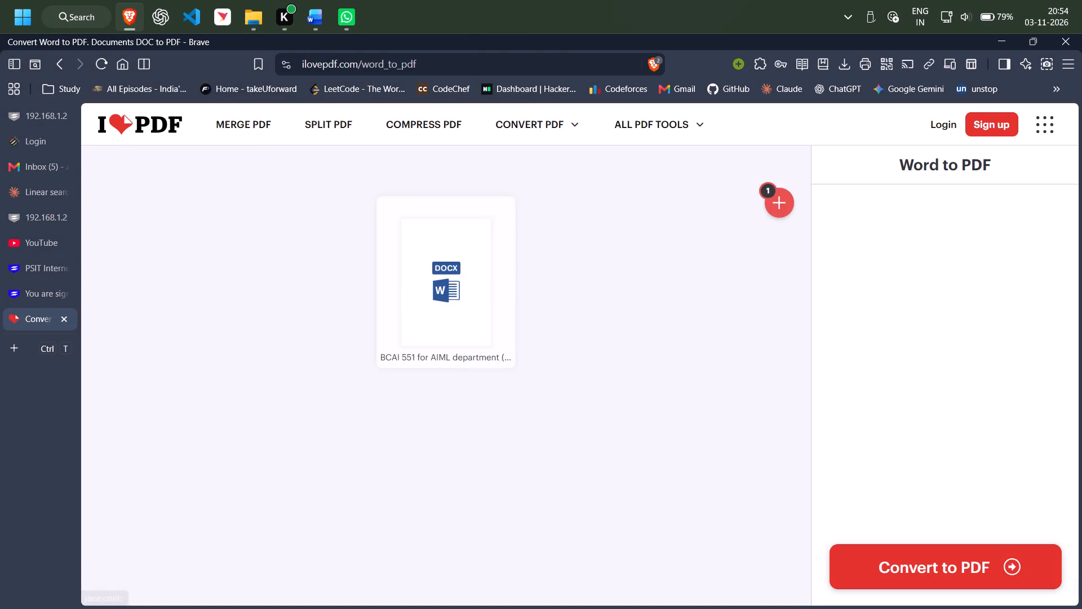
Convert the uploaded BCAI 551 for AIML department Word document to PDF.
click(1021, 558)
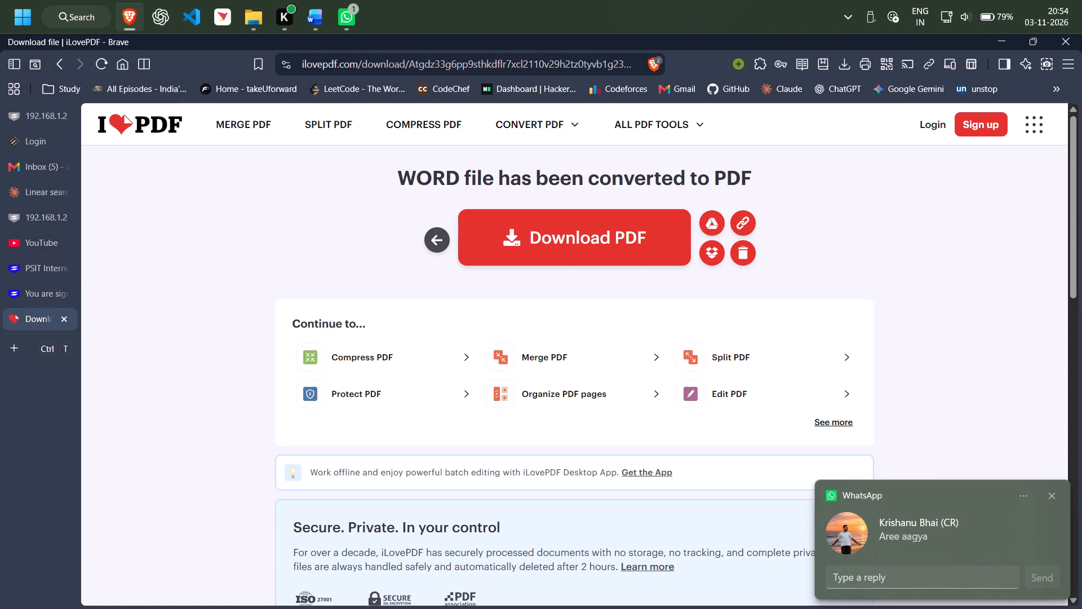
Download the converted PDF into the Front folder as BCAI 551 for AIML department_02.
click(555, 250)
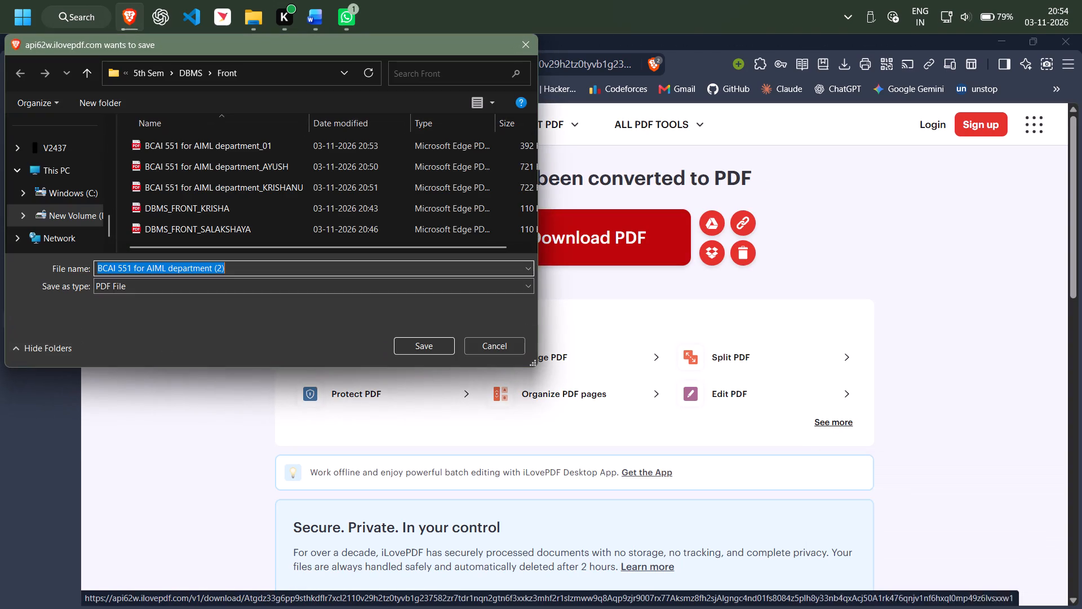
key(Right)
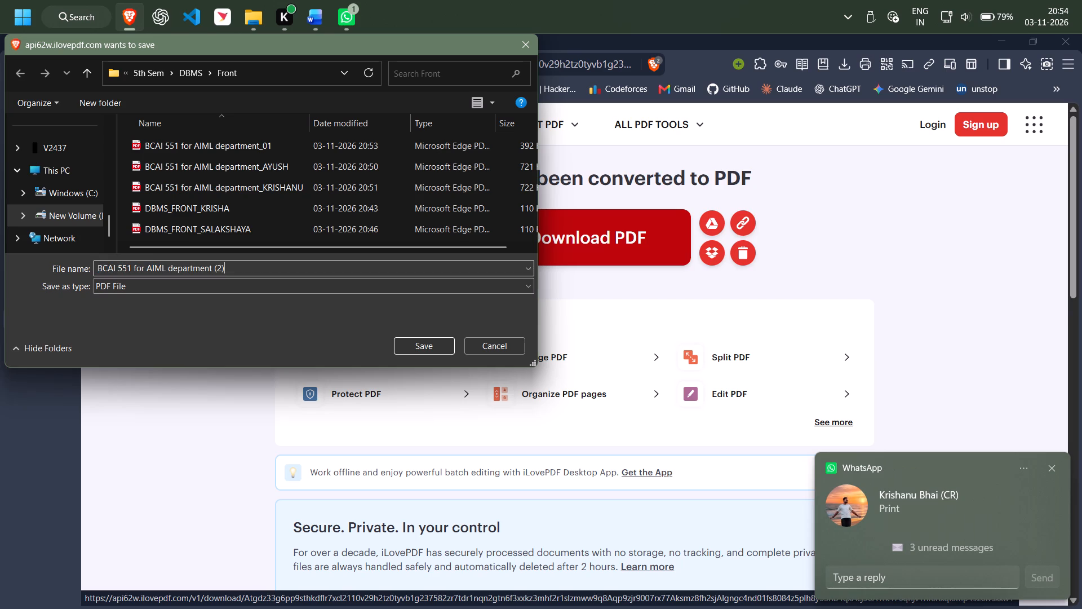
key(BackSpace)
key(BackSpace)
key(BackSpace)
key(BackSpace)
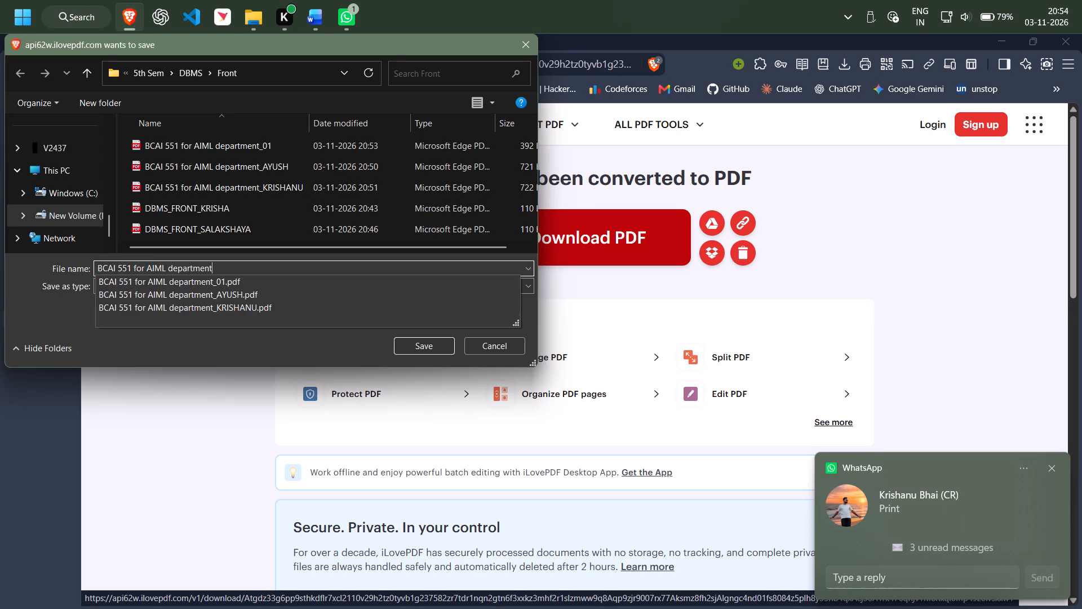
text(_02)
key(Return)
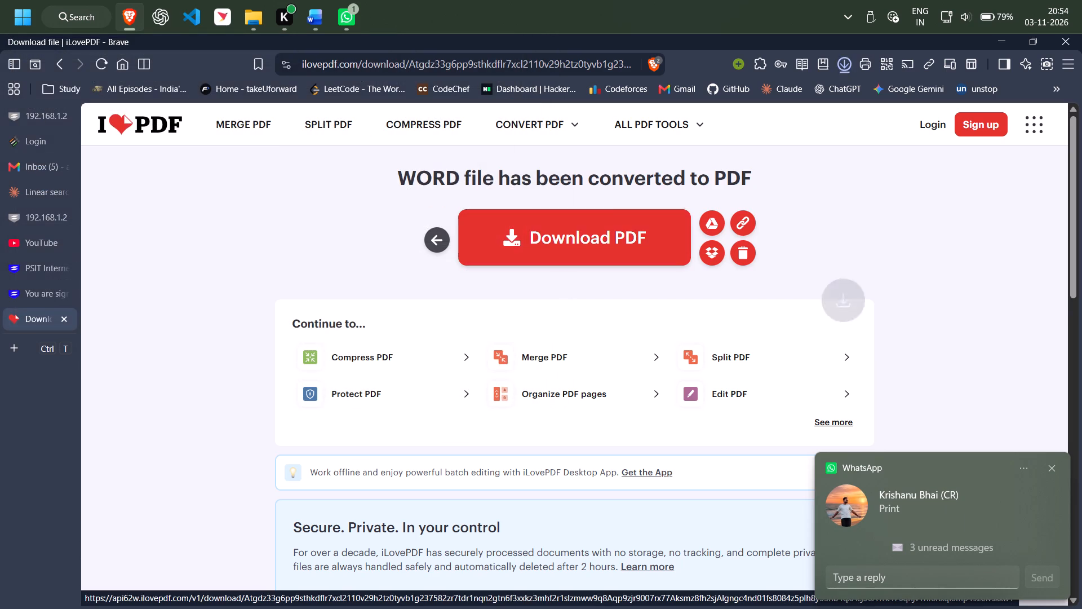
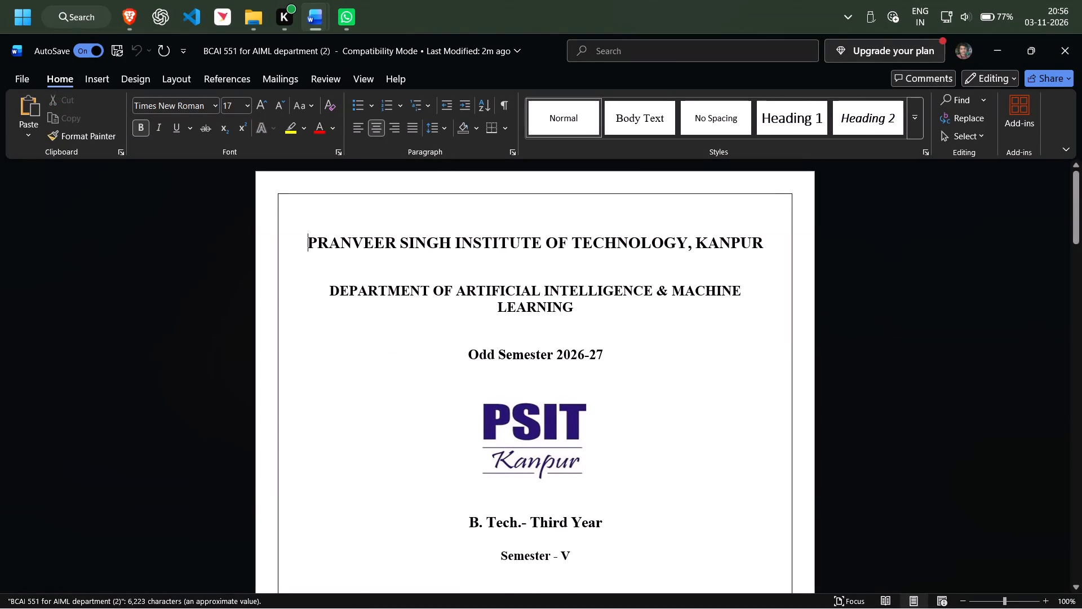
Examine the Submitted To and Submitted By details and the table of contents page in BCAI 551 for AIML department (2).
scroll(527, 363, down, 9)
click(611, 333)
click(629, 334)
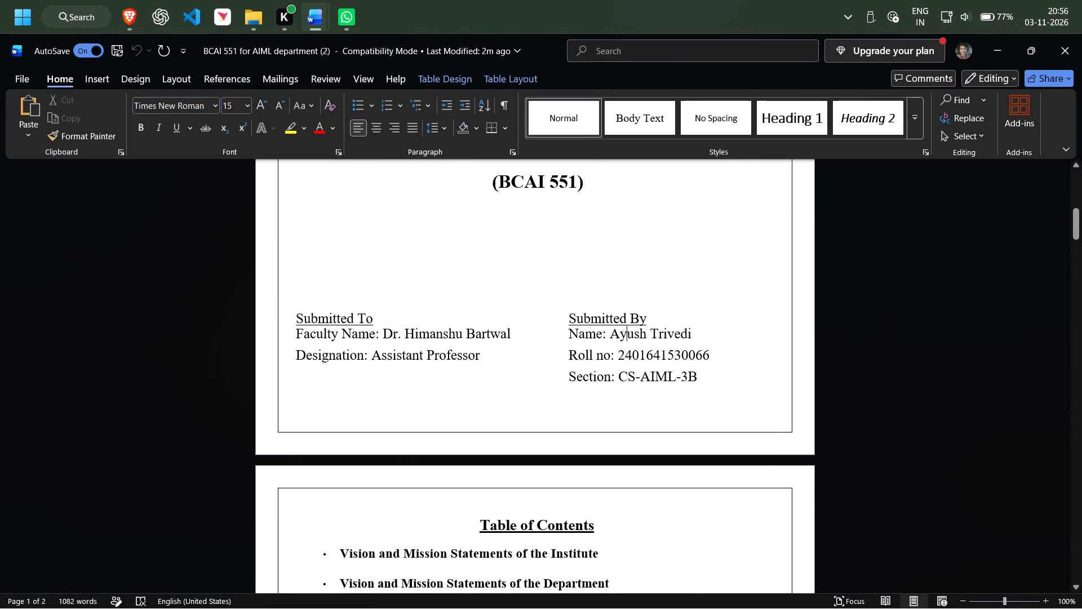
click(646, 359)
click(643, 377)
scroll(473, 337, down, 9)
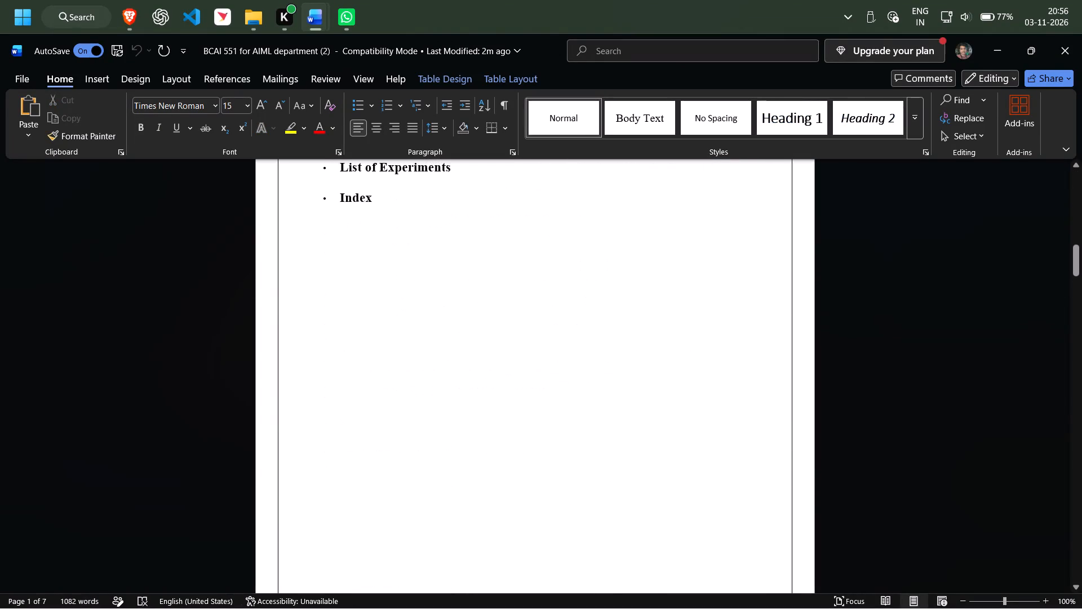
Close the BCAI 551 for AIML department (2) and DBMS_FRONT documents.
click(1081, 46)
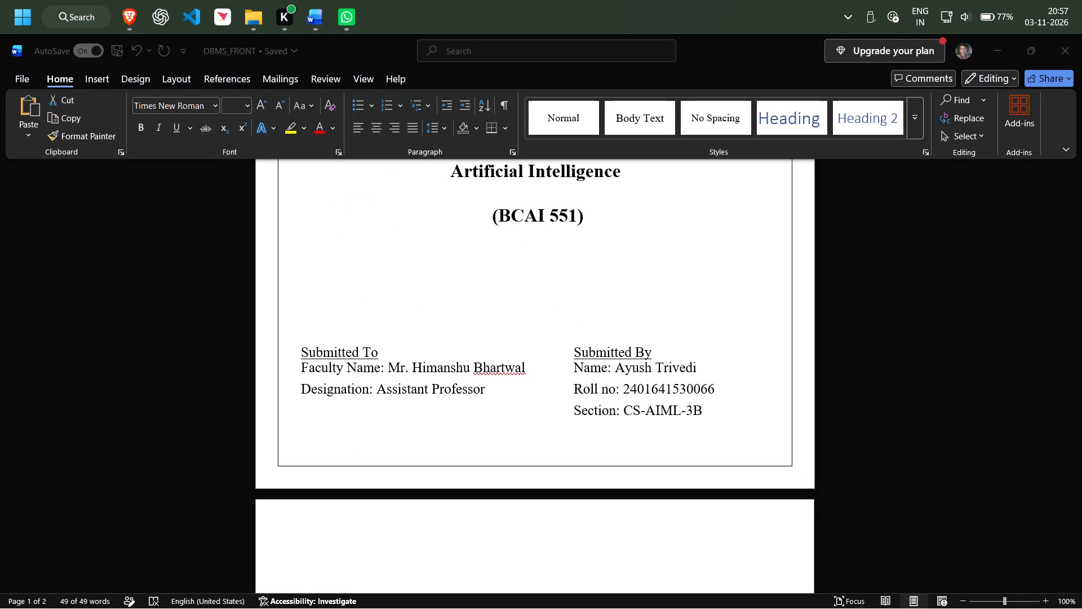
click(1069, 54)
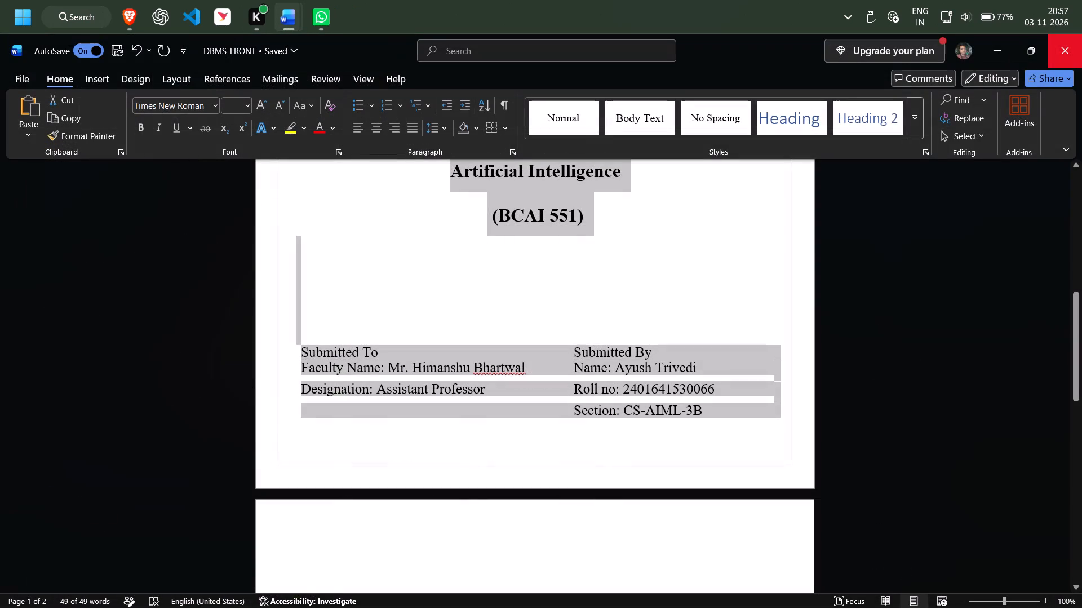